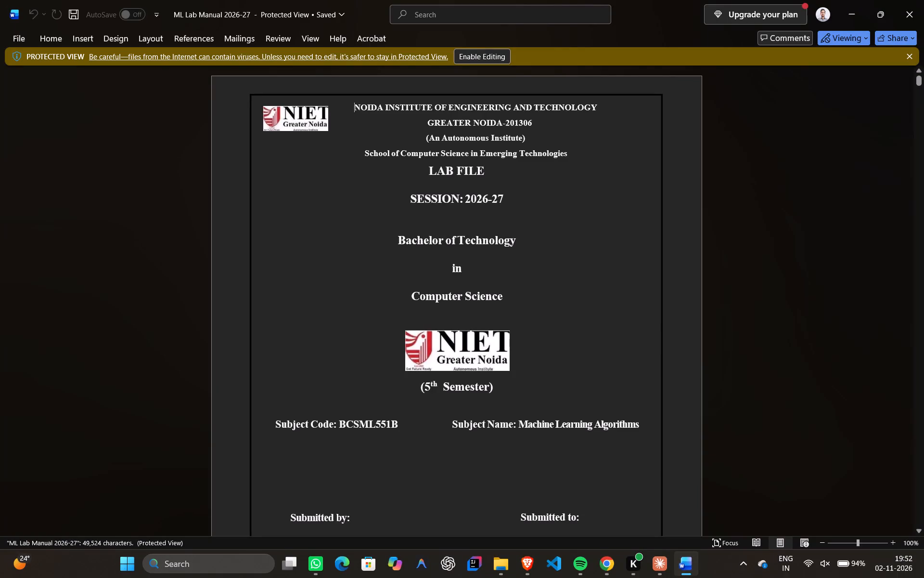
Look through the ML Lab Manual's cover, vision and mission, CO-PO mapping, syllabus and index pages.
scroll(603, 442, "down", 5)
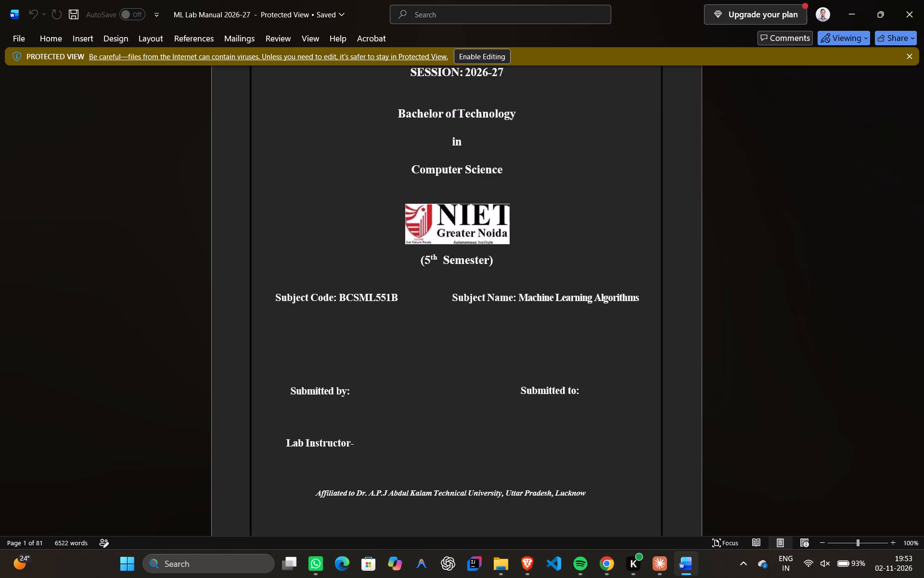
scroll(482, 382, "up", 1)
scroll(482, 382, "right", 1)
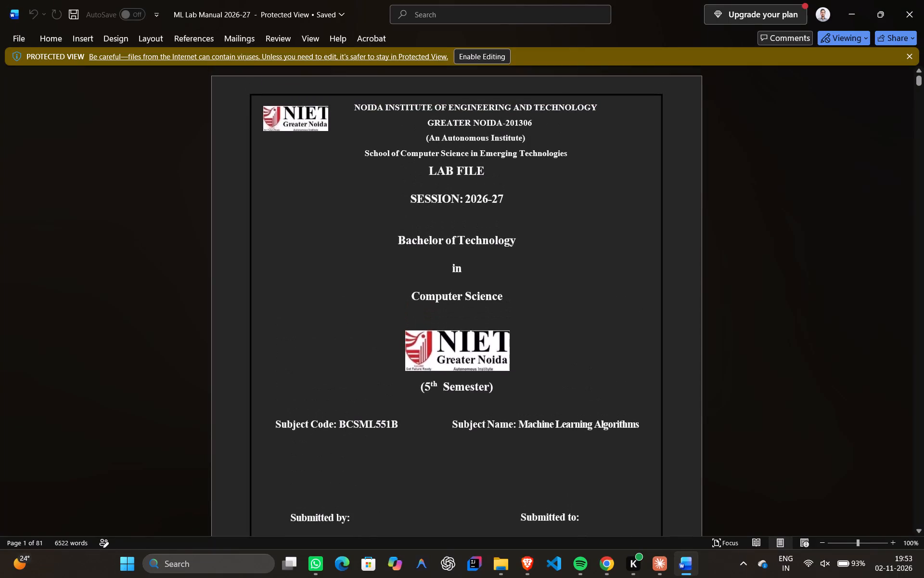
scroll(482, 382, "right", 1)
scroll(482, 382, "down", 1)
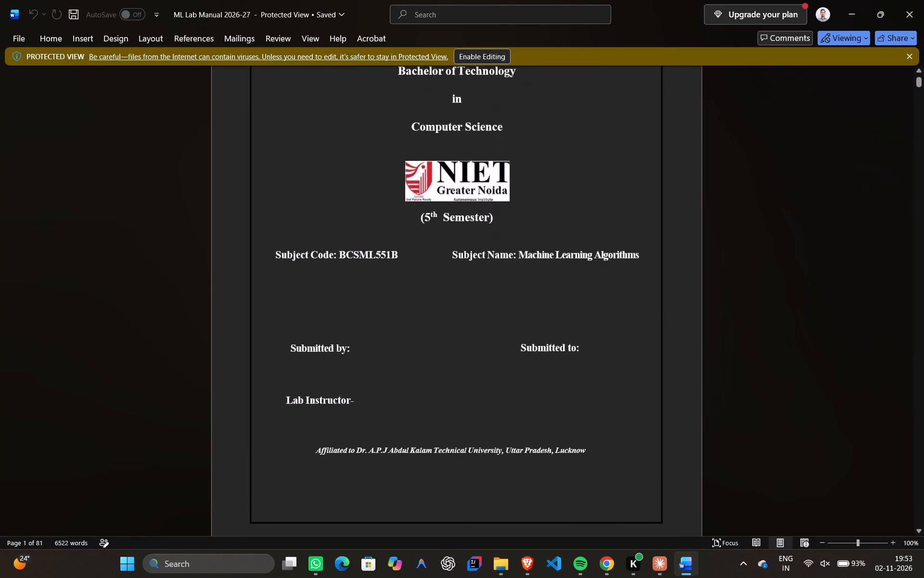
scroll(482, 382, "down", 4)
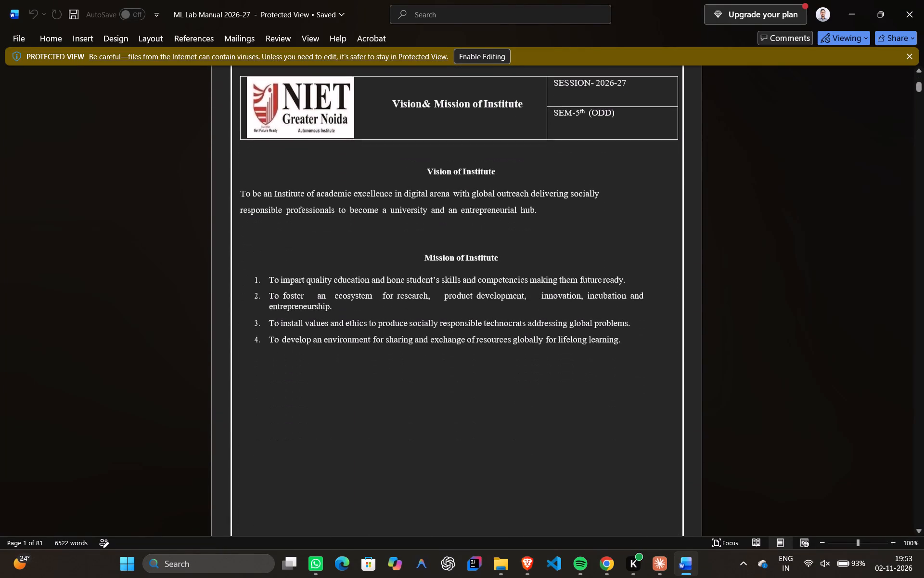
scroll(482, 382, "down", 12)
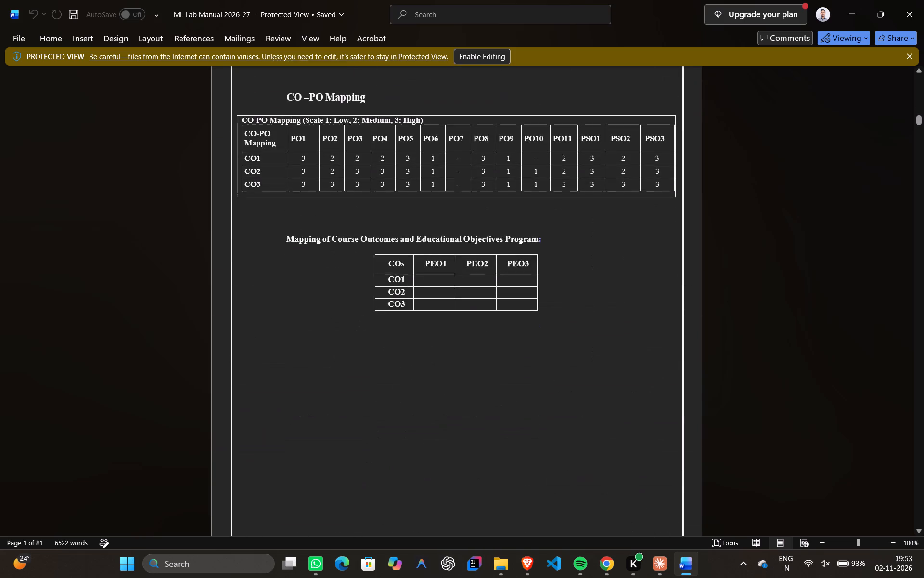
scroll(482, 382, "down", 8)
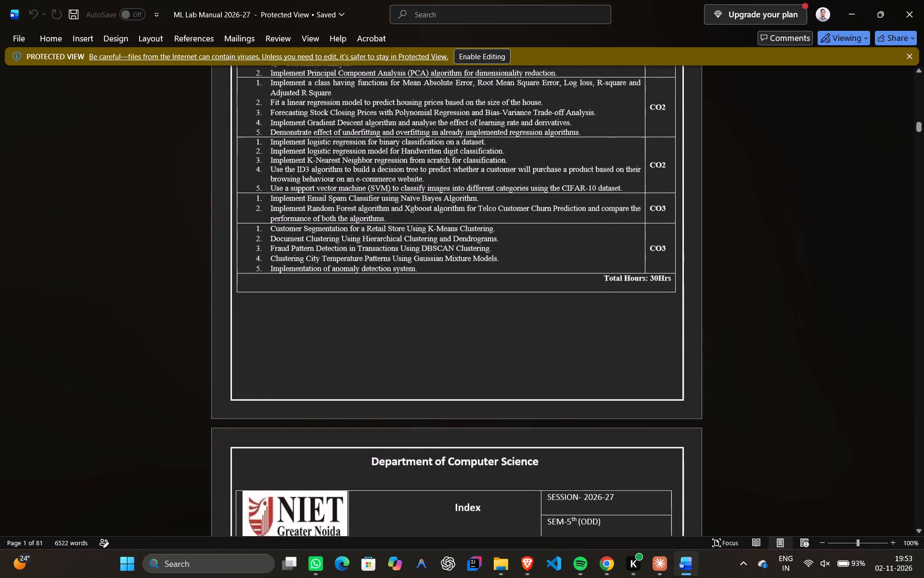
scroll(482, 382, "down", 5)
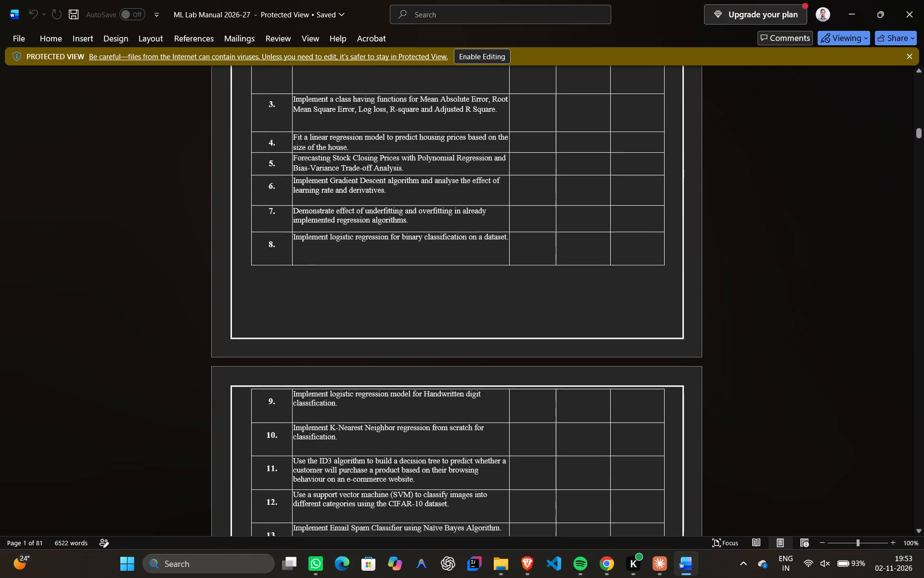
scroll(482, 382, "down", 6)
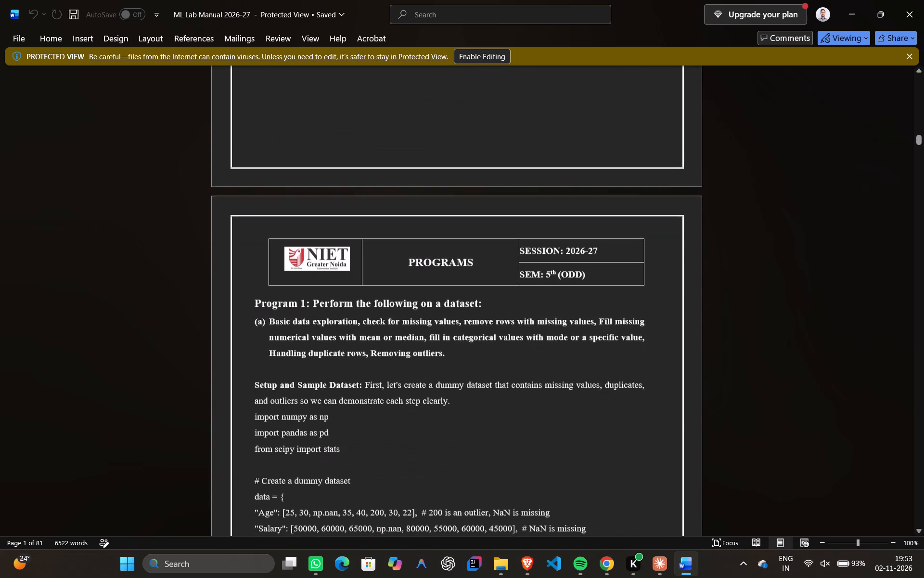
Examine how the manual lays out Program 1, including its heading, dataset code and output.
scroll(482, 382, "down", 3)
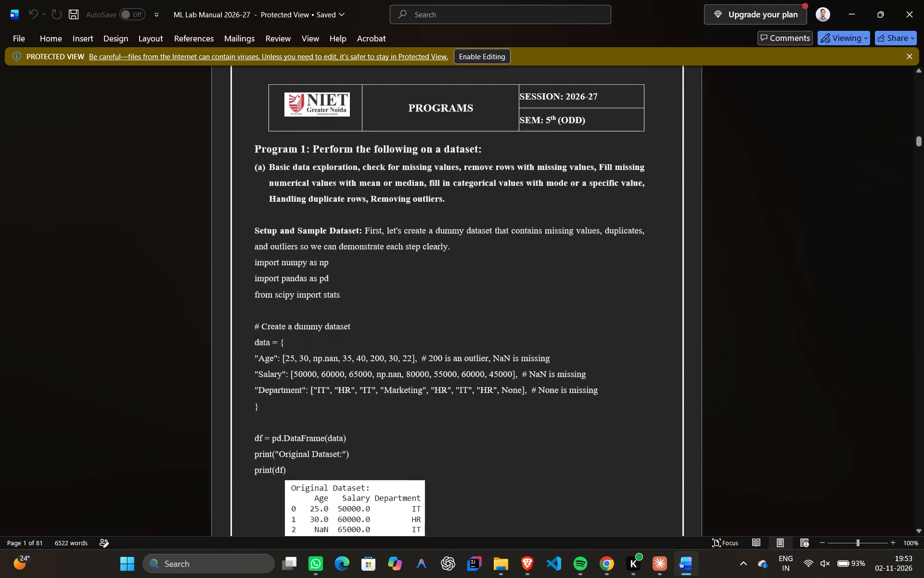
scroll(482, 382, "down", 4)
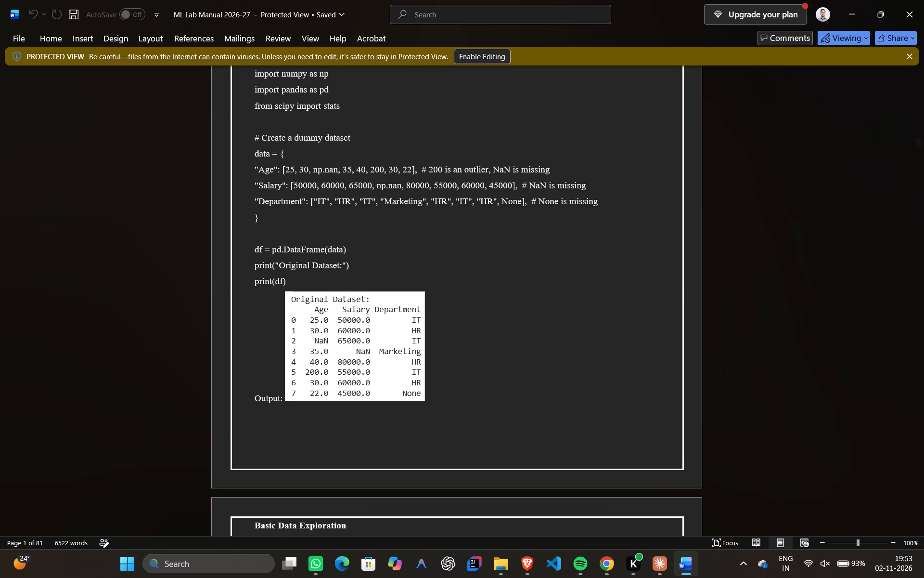
scroll(424, 381, "up", 3)
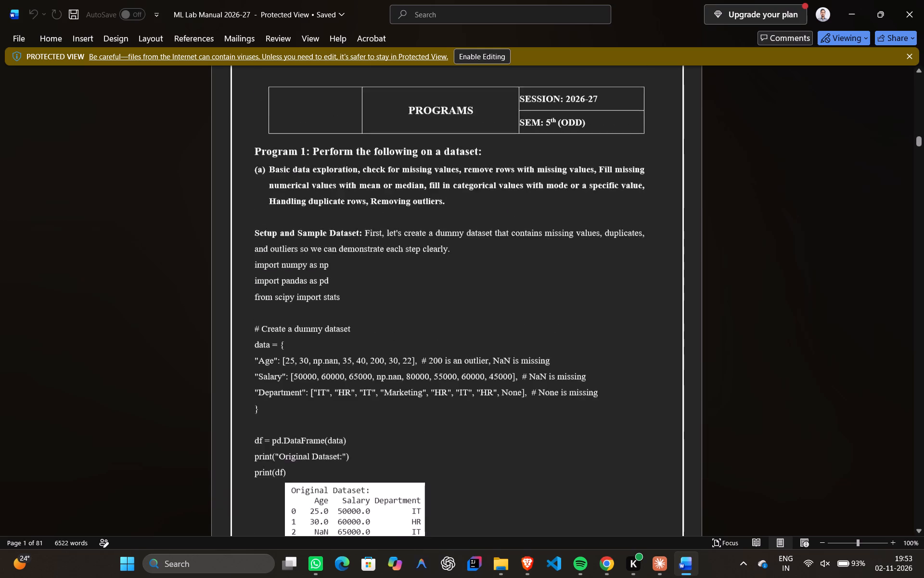
scroll(424, 381, "up", 2)
scroll(424, 381, "down", 4)
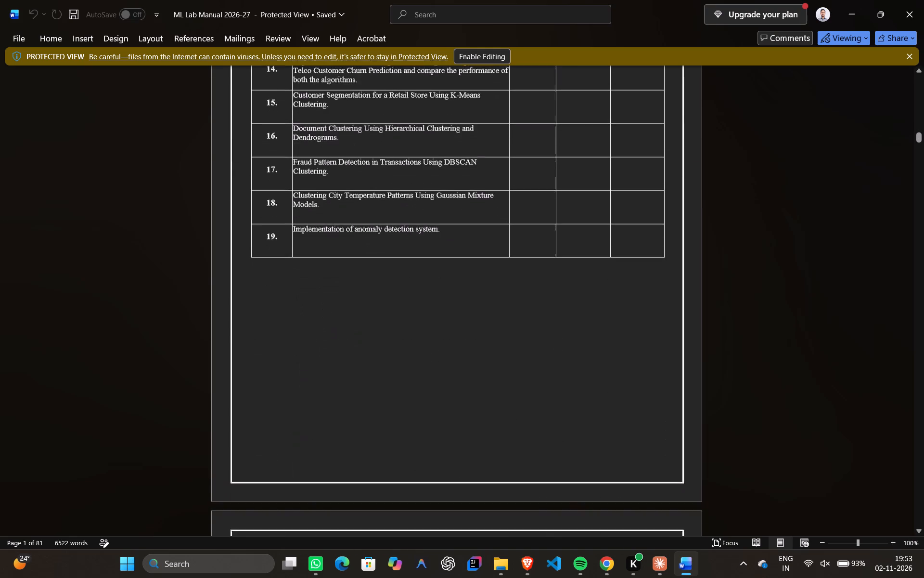
scroll(424, 381, "down", 4)
scroll(424, 381, "up", 2)
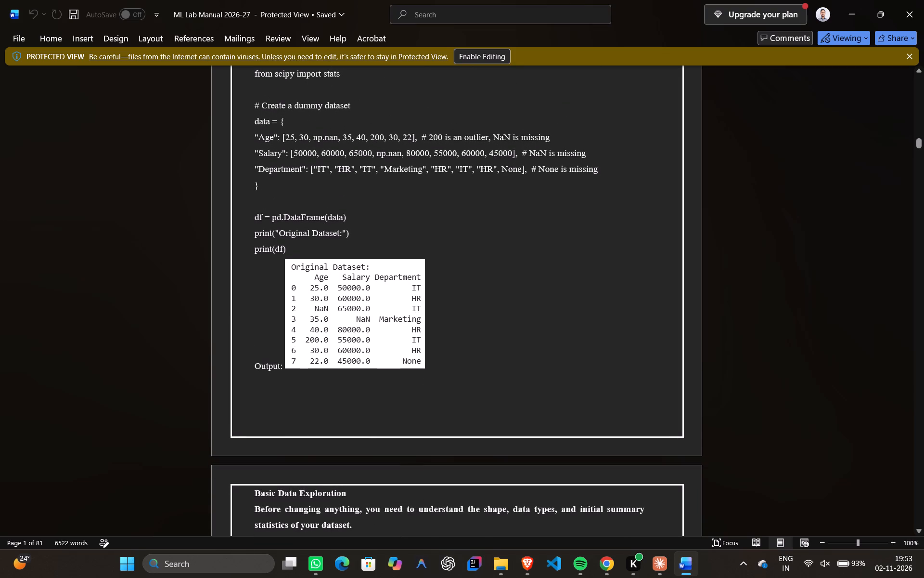
scroll(424, 381, "up", 1)
Look through the code and outputs of Programs 7 to 10 in the ML Lab Manual.
scroll(387, 416, "down", 20)
scroll(387, 416, "down", 6)
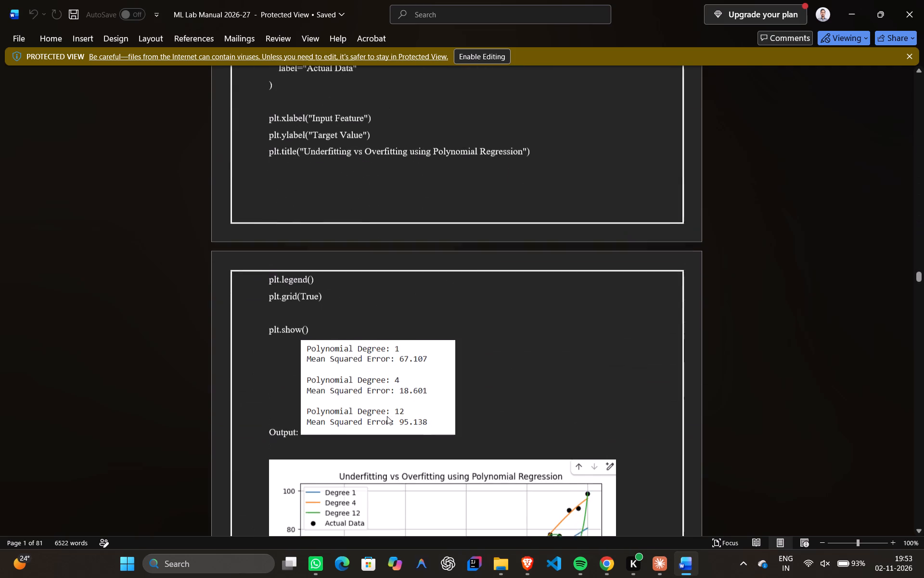
scroll(387, 416, "down", 7)
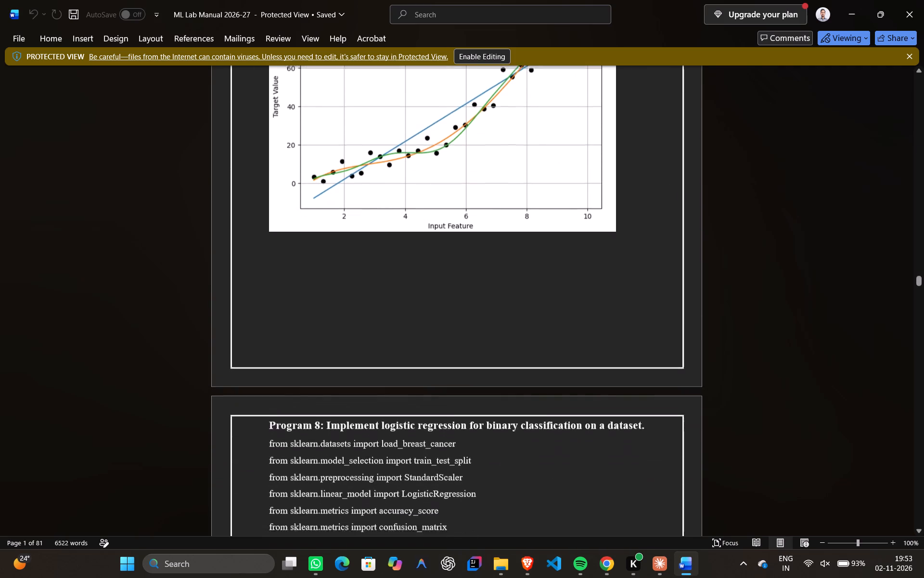
scroll(387, 416, "down", 6)
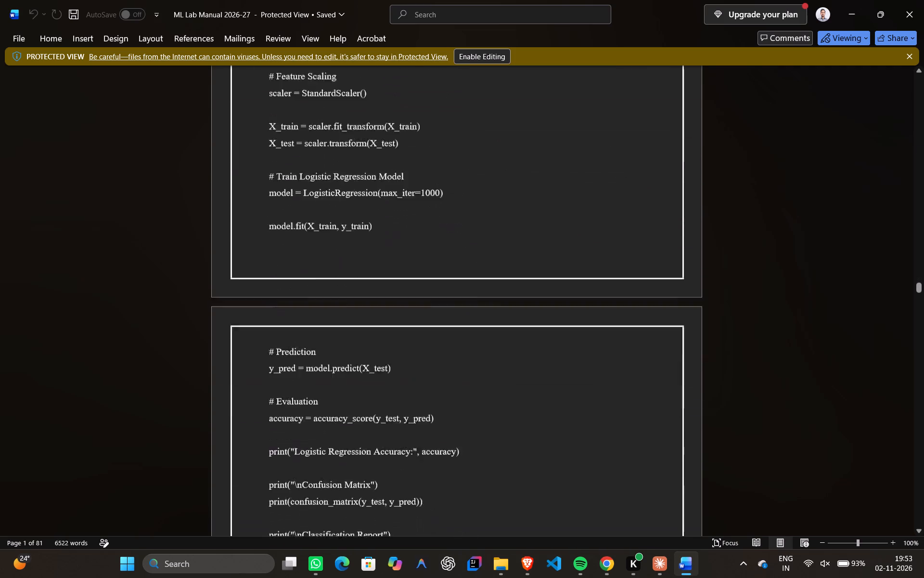
scroll(387, 416, "down", 5)
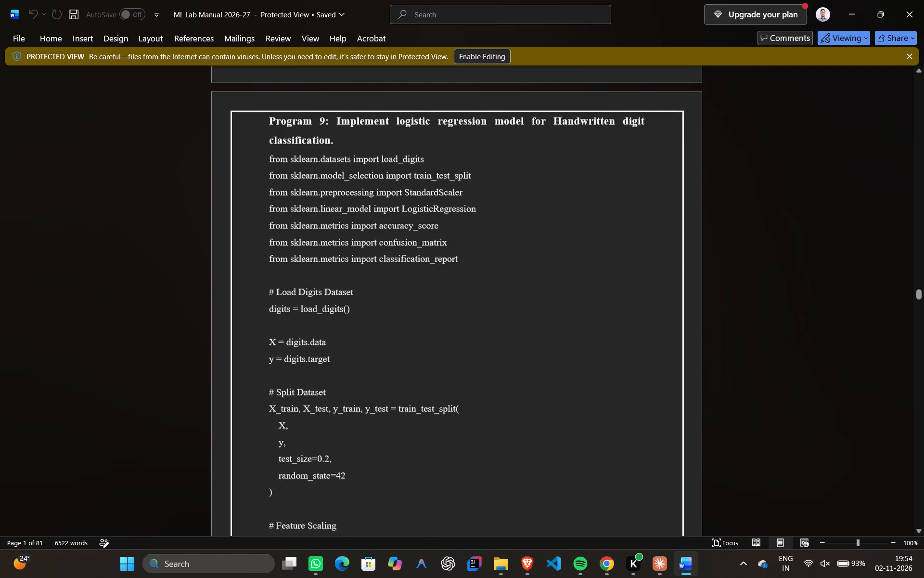
scroll(387, 416, "down", 5)
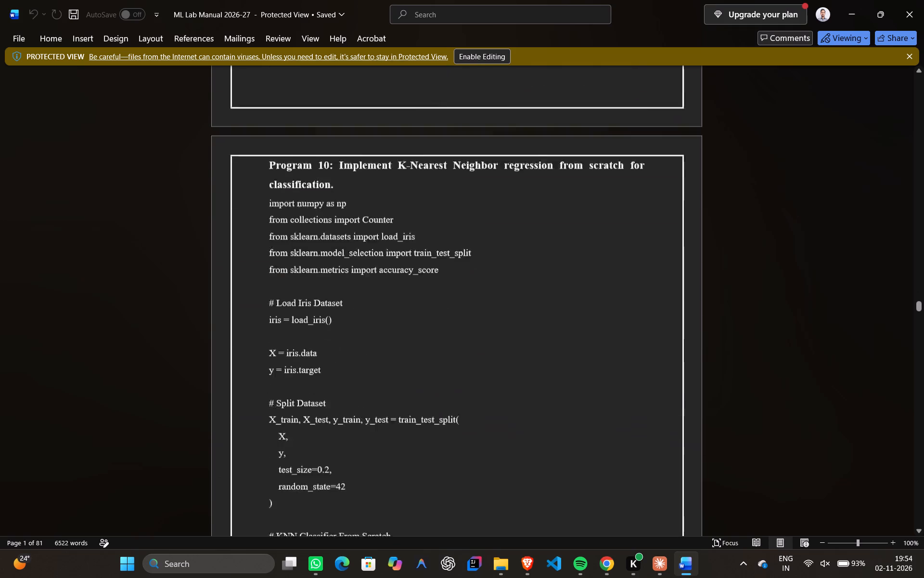
scroll(387, 416, "down", 2)
Open the Machine Learning Lab File document from the Downloads folder.
double_click(496, 576)
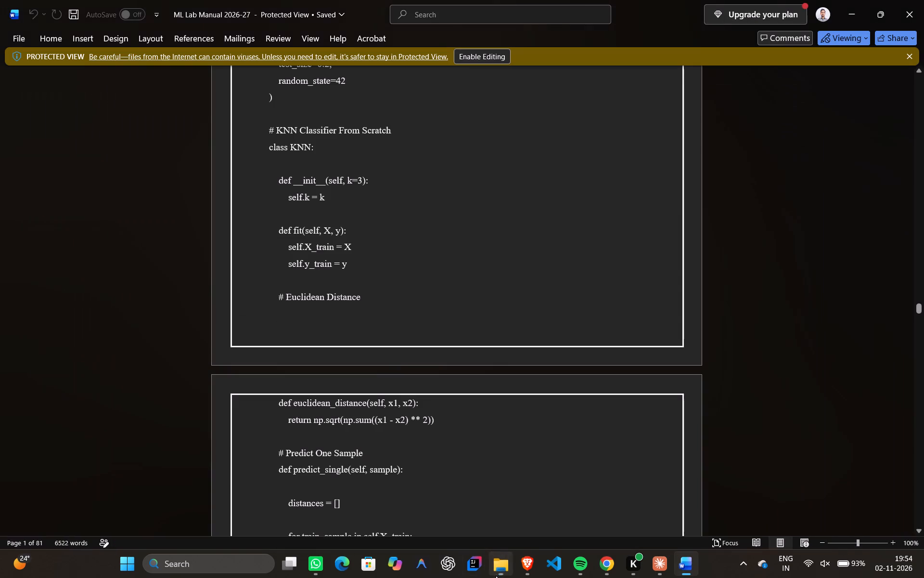
left_click(510, 570)
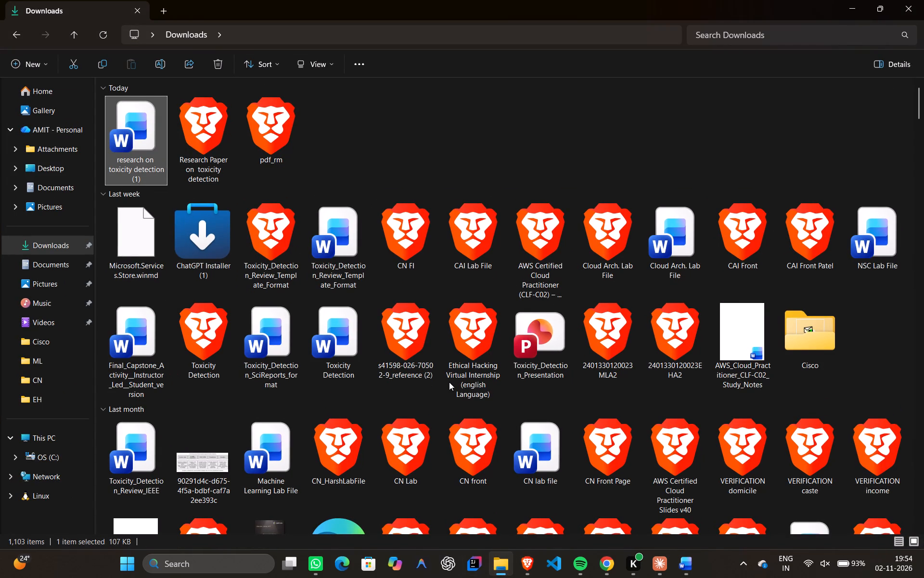
scroll(449, 382, "down", 3)
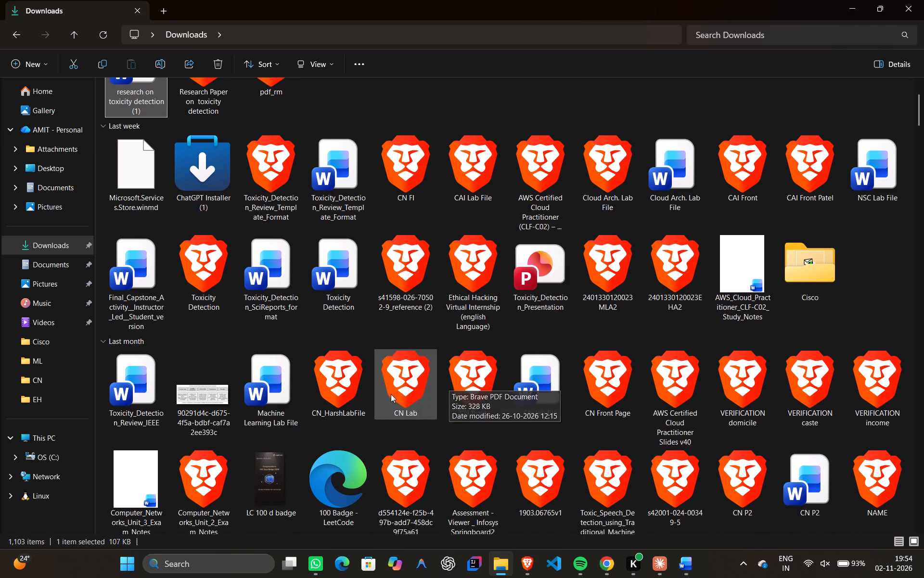
double_click(268, 398)
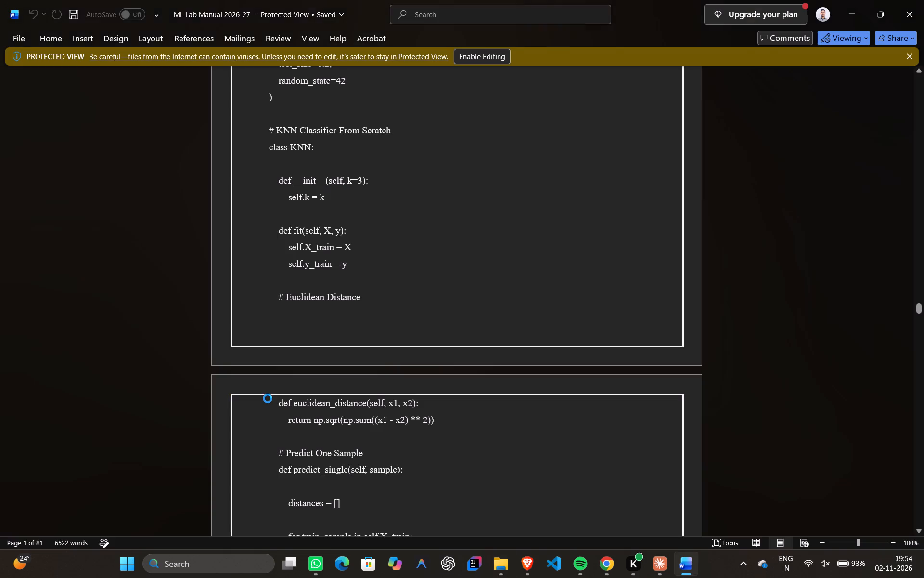
Delete the "Machine Learning Lab File" heading above Practical-1 together with its empty line.
scroll(391, 386, "down", 3)
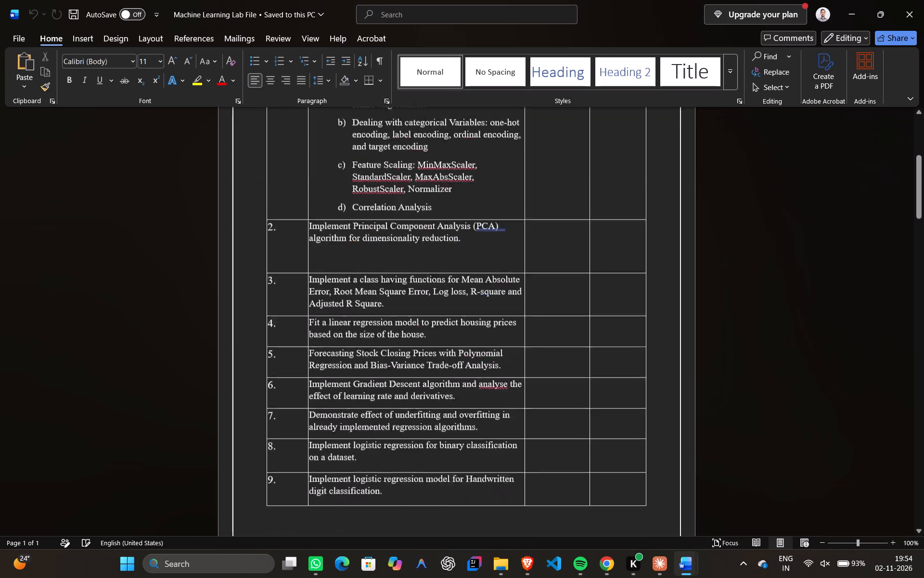
scroll(391, 386, "down", 4)
scroll(391, 386, "up", 1)
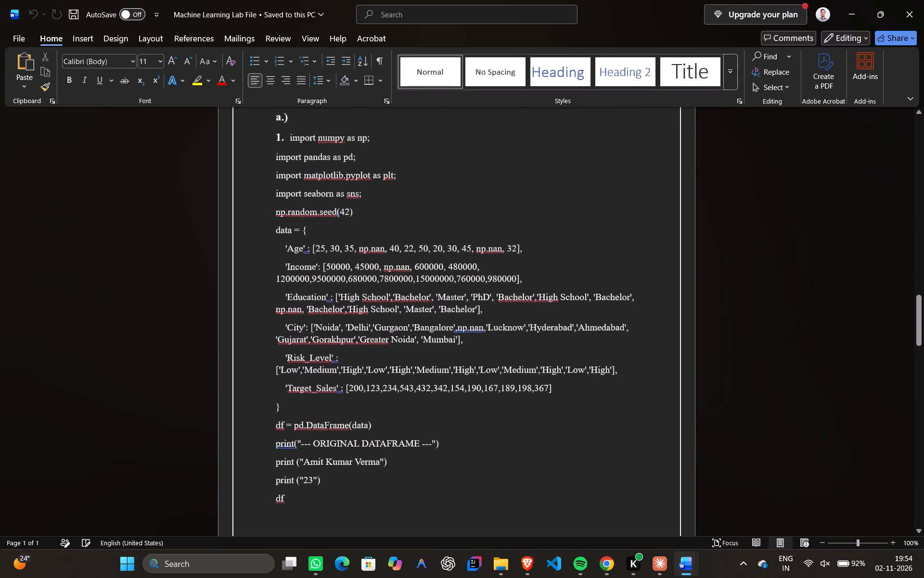
scroll(391, 386, "up", 2)
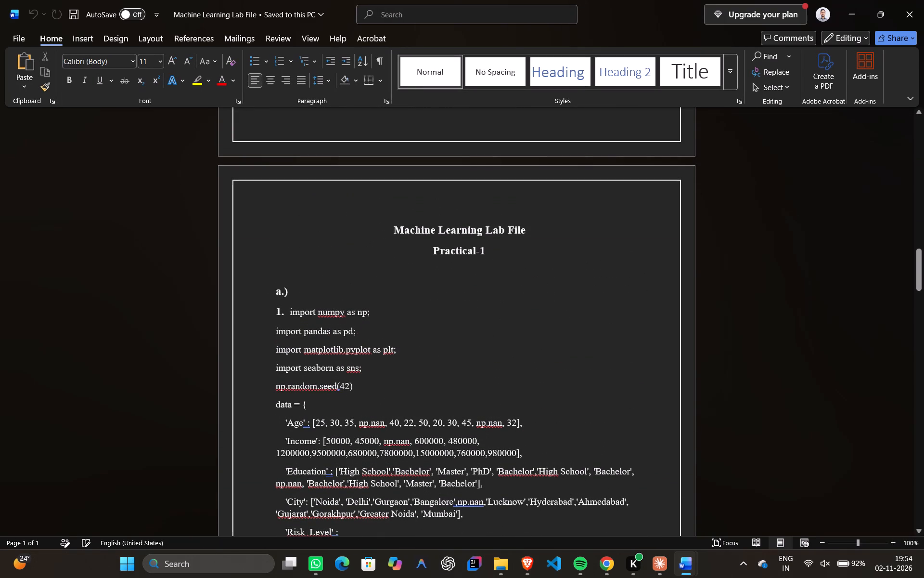
scroll(461, 336, "down", 1)
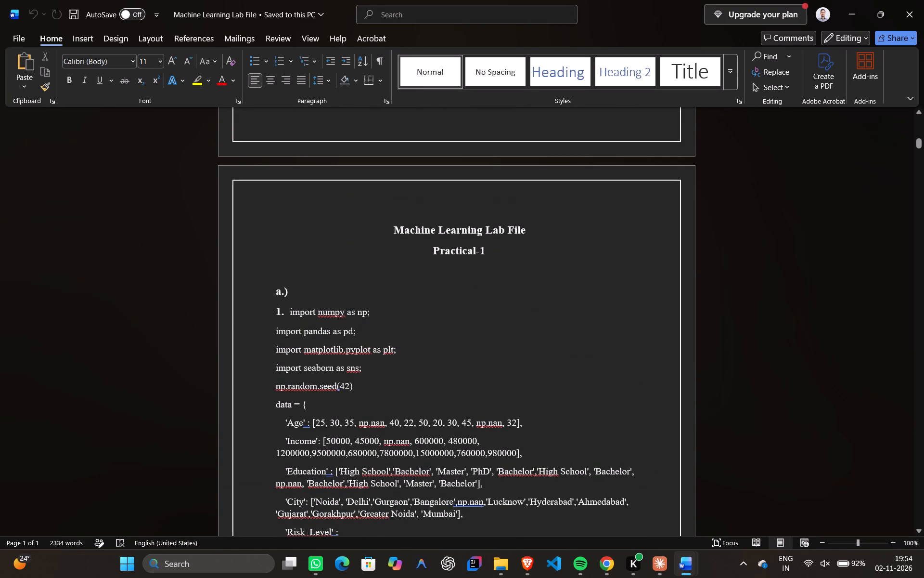
left_click_drag(531, 228, 394, 227)
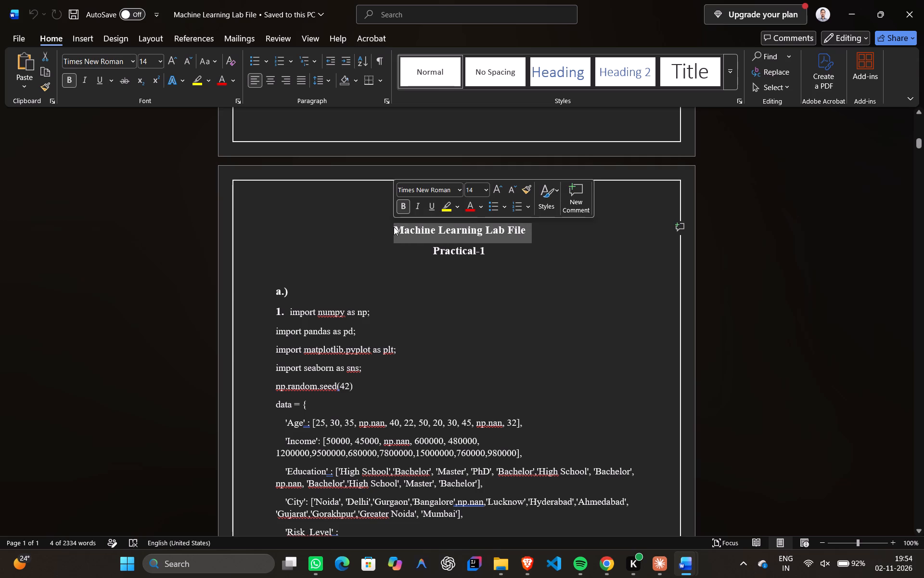
key("BackSpace")
key("BackSpace")
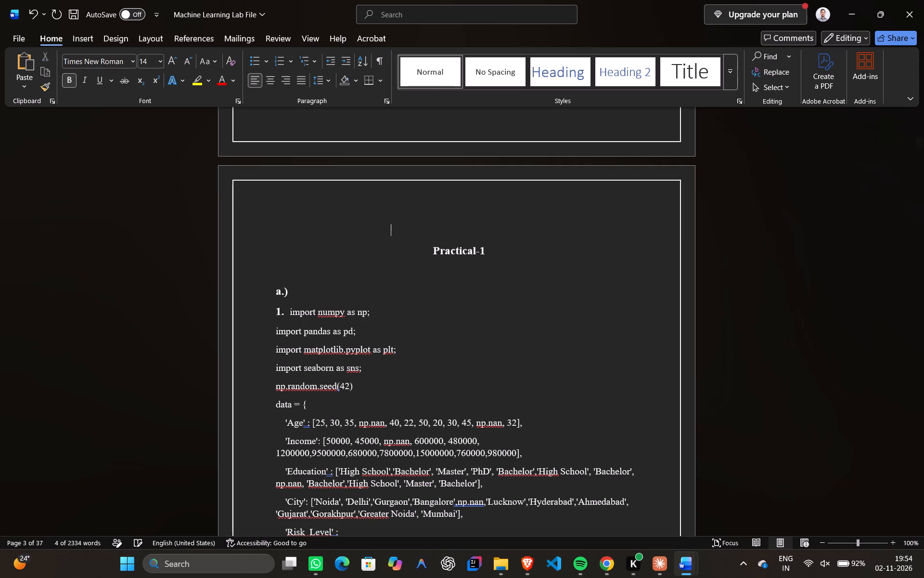
key("BackSpace")
key("BackSpace")
key("BackSpace")
key("BackSpace")
key("BackSpace")
key("BackSpace")
key("BackSpace")
key("BackSpace")
key("BackSpace")
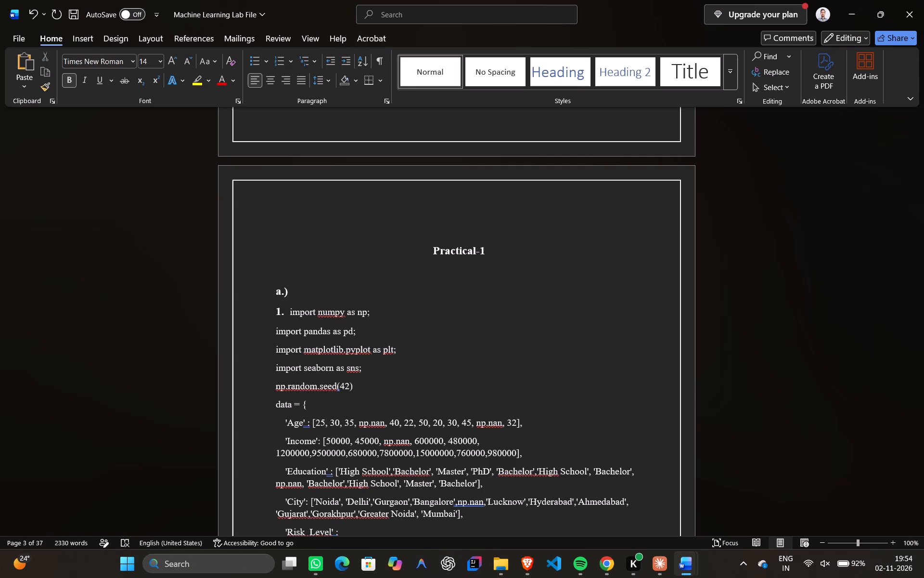
key("ctrl+BackSpace")
key("ctrl+BackSpace")
Review the lab file's index table and the blank space following its last experiment.
scroll(426, 248, "up", 2)
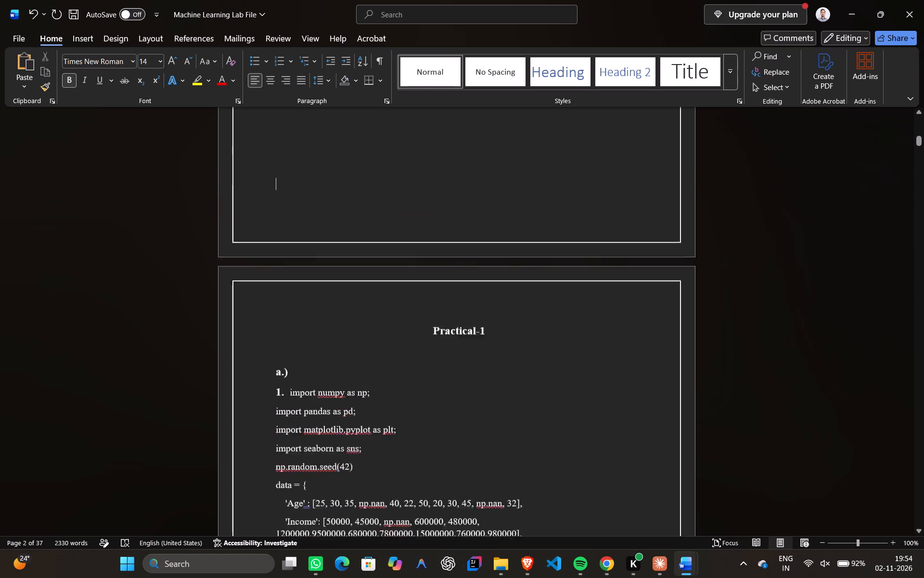
scroll(426, 248, "up", 3)
scroll(426, 248, "down", 2)
scroll(426, 248, "up", 5)
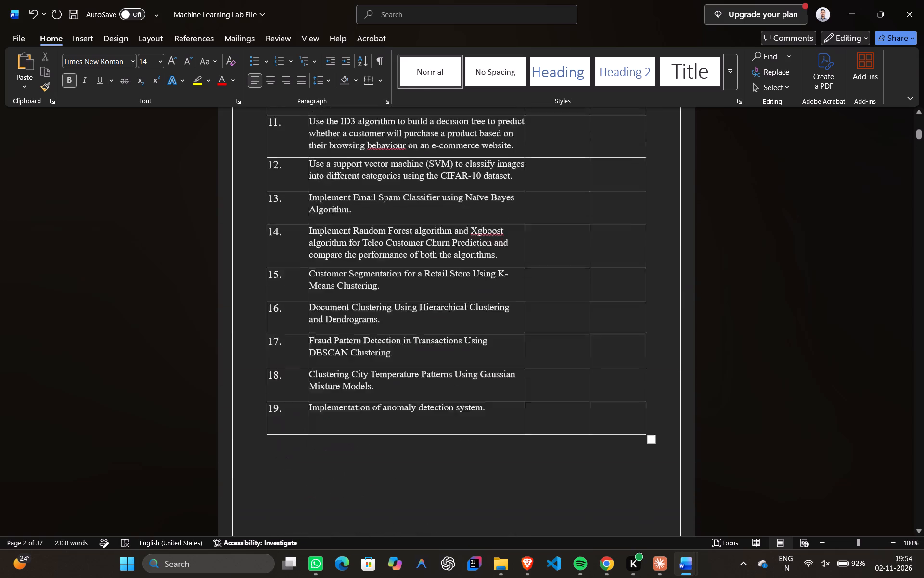
scroll(426, 248, "up", 3)
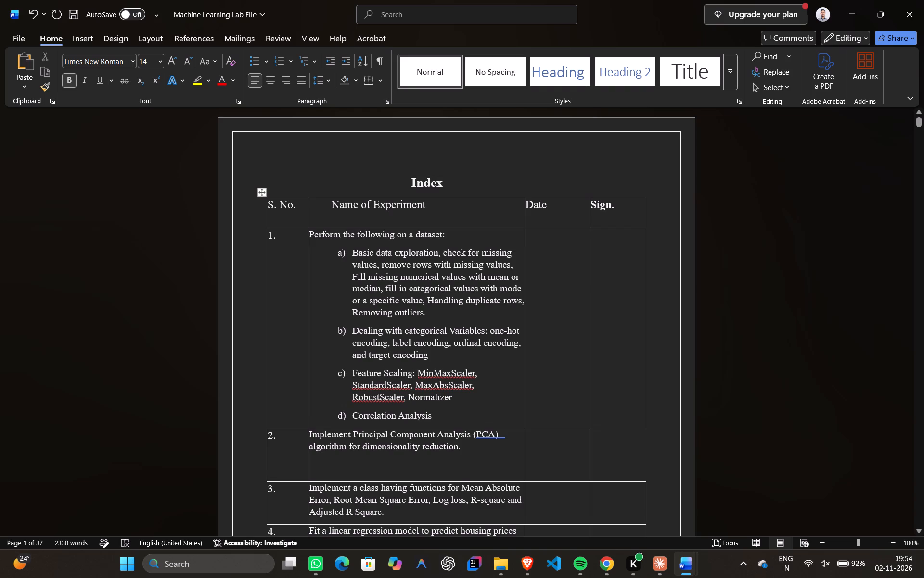
scroll(454, 322, "down", 7)
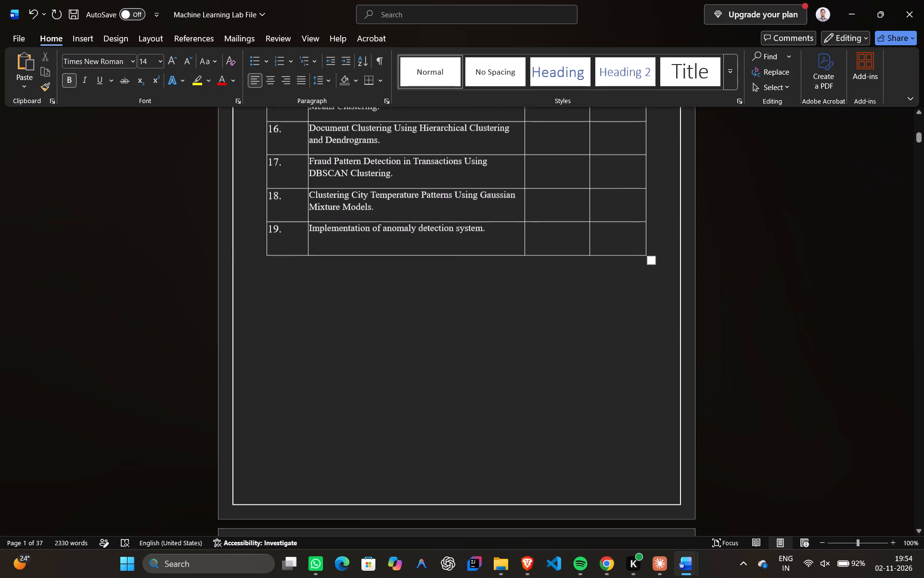
scroll(454, 322, "down", 1)
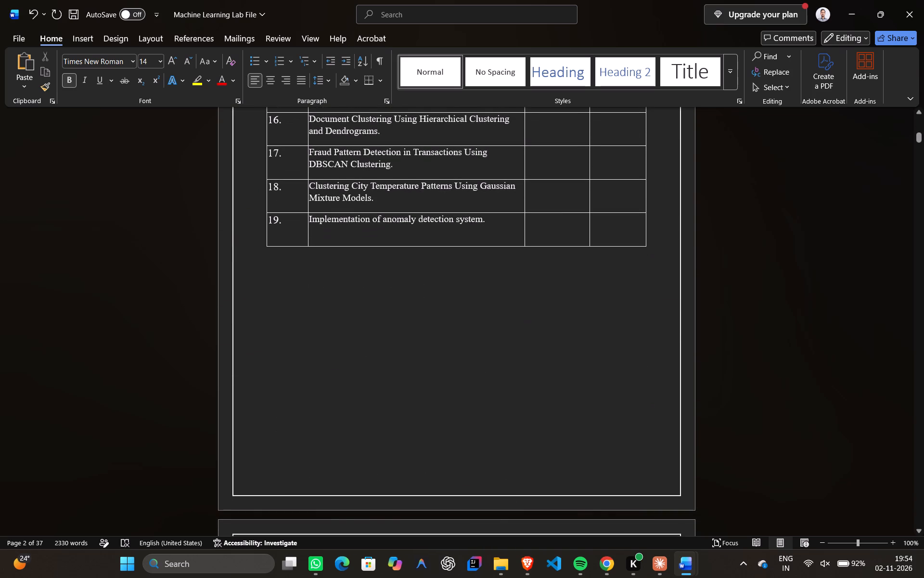
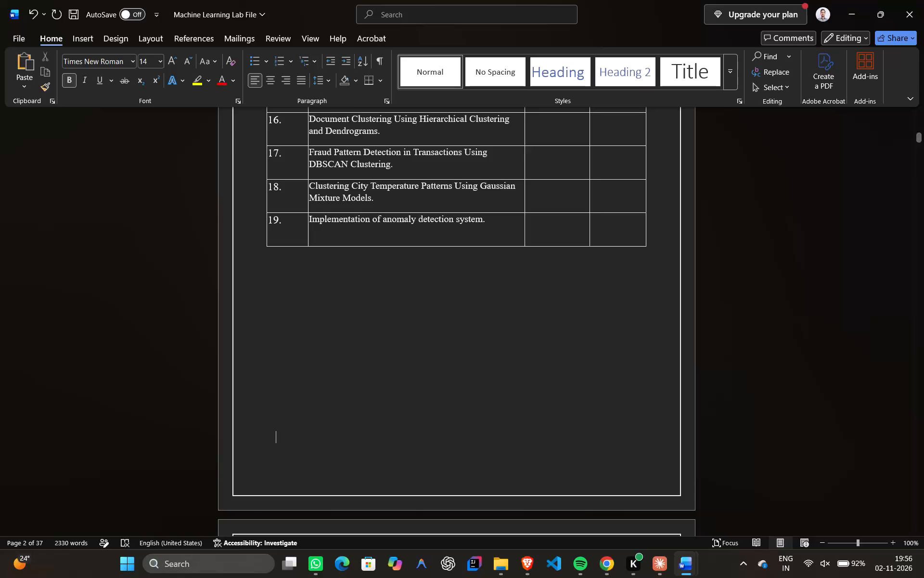
Launch Jupyter Notebook from the recent Windows searches.
left_click(201, 573)
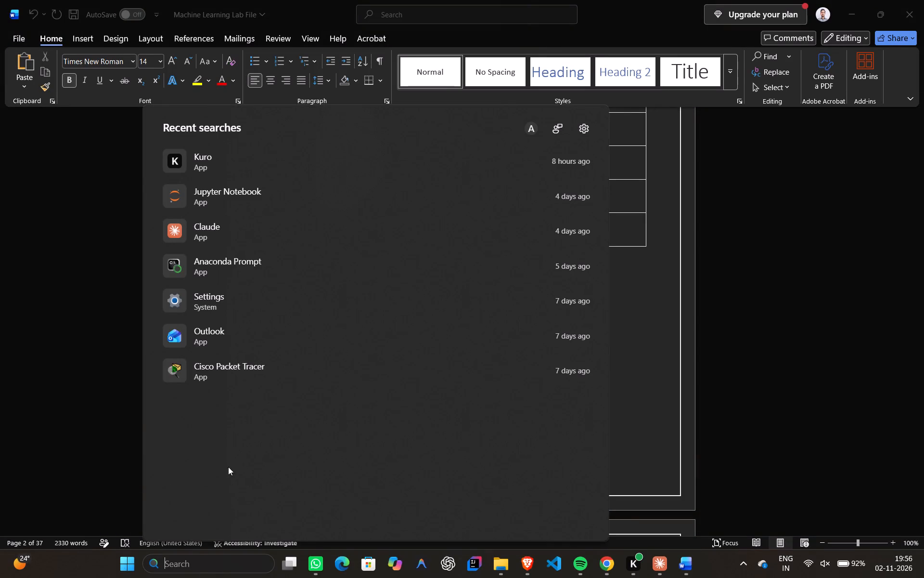
left_click(269, 202)
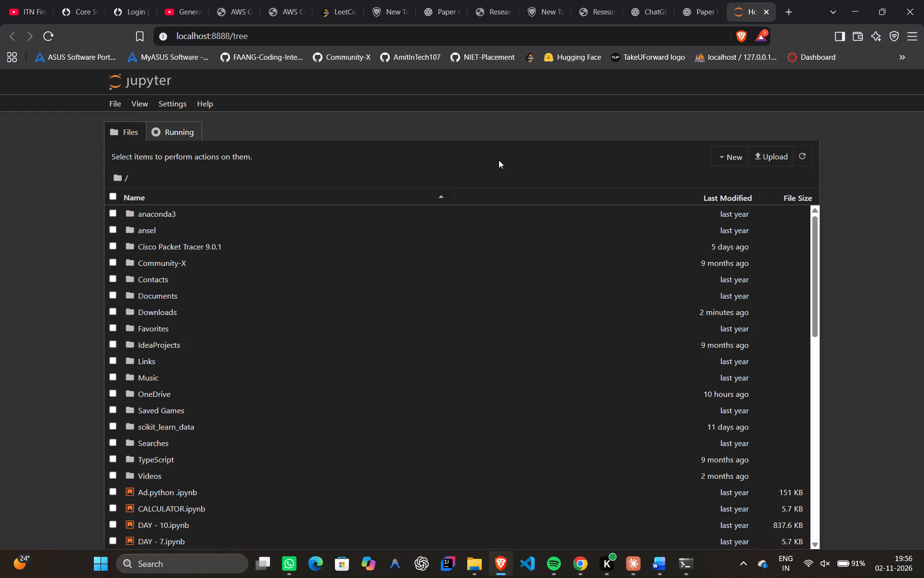
Open the ML1.ipynb notebook from the Jupyter file list and skim its first practicals.
scroll(346, 337, "down", 1)
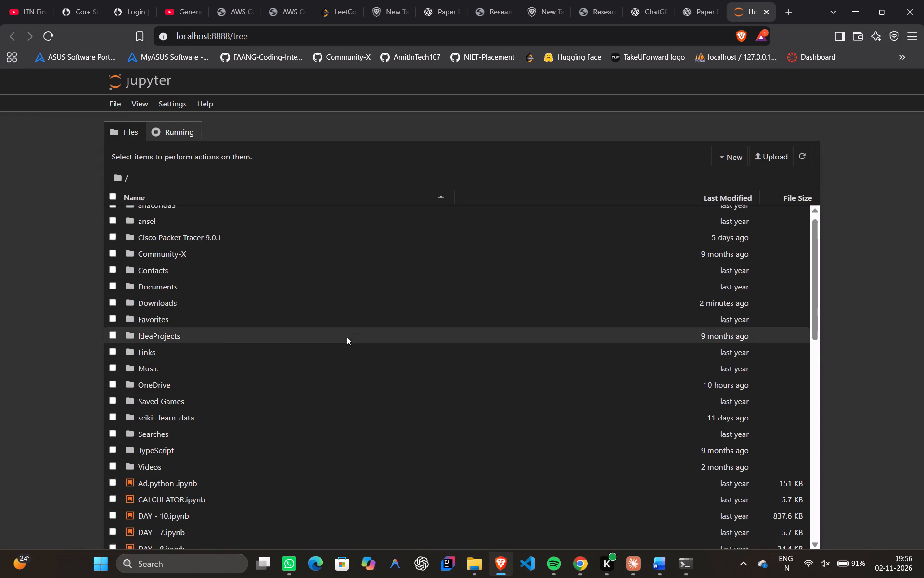
scroll(346, 337, "down", 3)
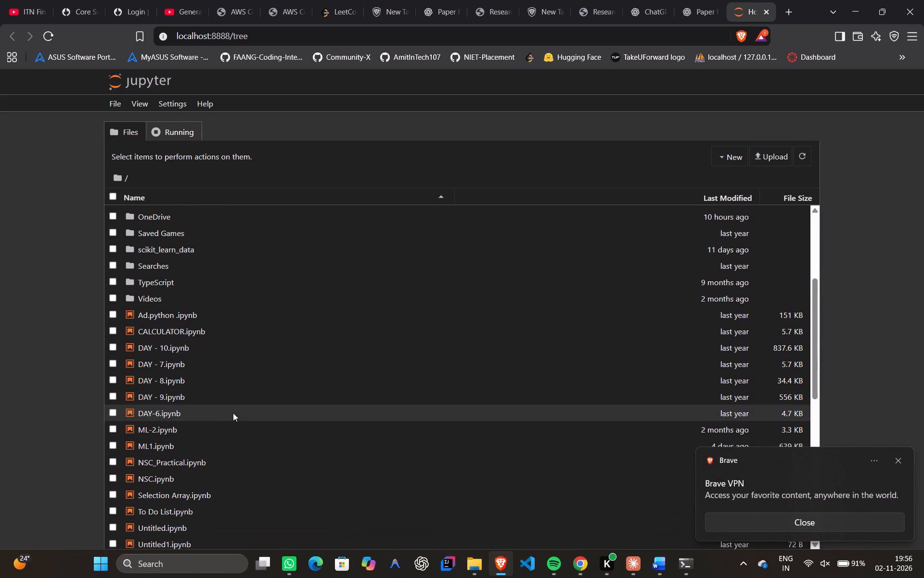
double_click(190, 440)
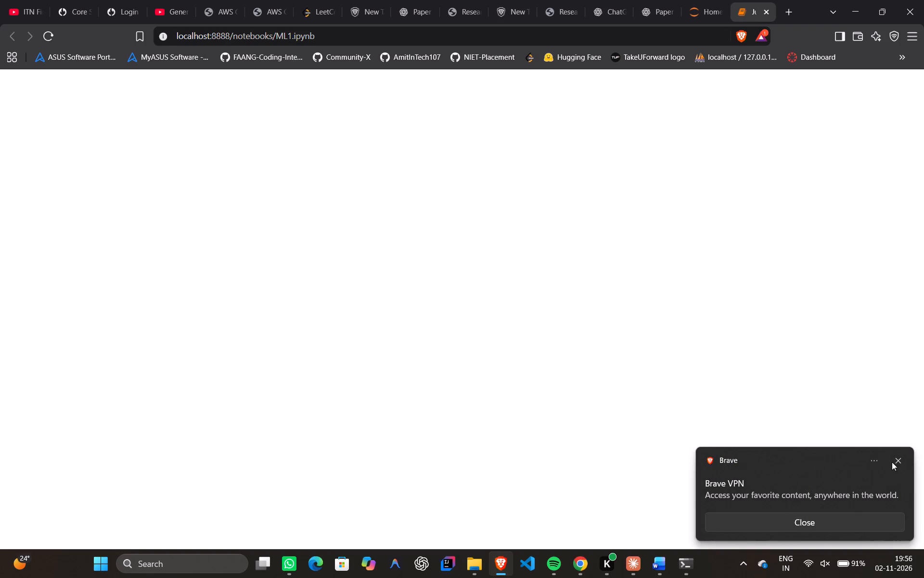
left_click(898, 461)
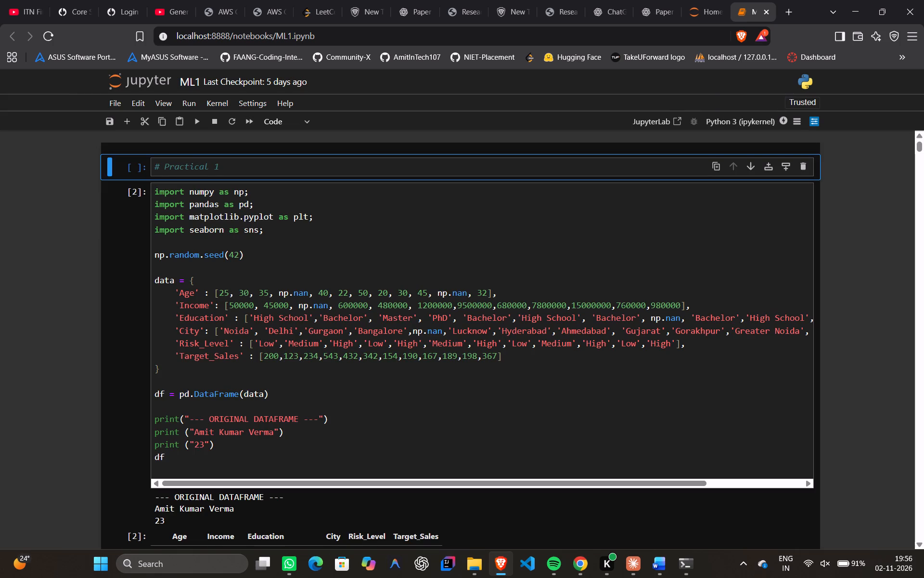
scroll(474, 403, "down", 17)
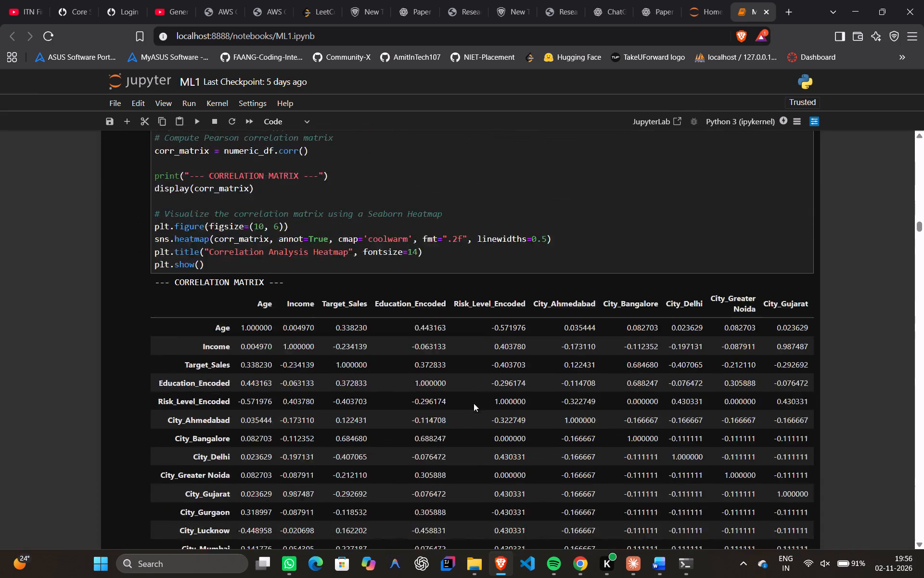
scroll(474, 403, "down", 7)
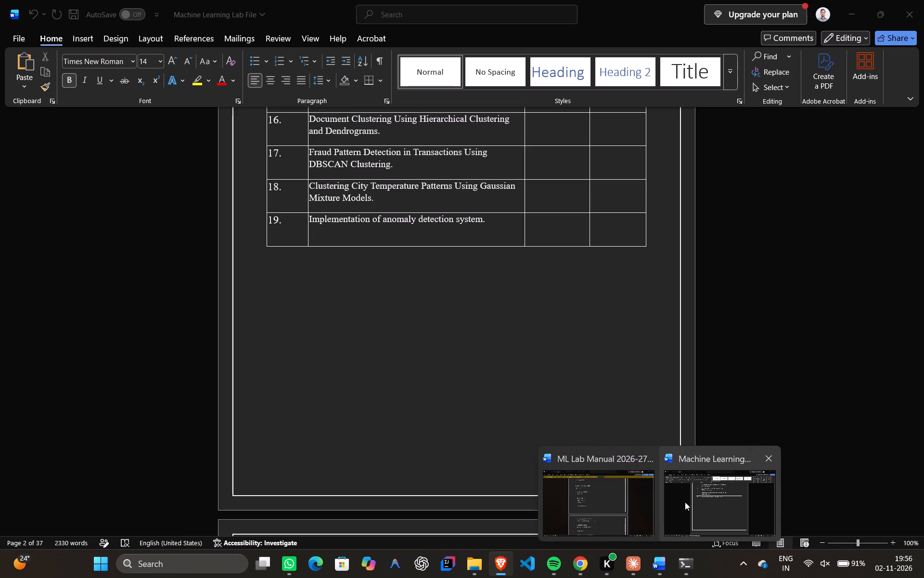
Switch to the Machine Learning Lab File in Word and look through its practicals up to Practical 11.
left_click(685, 502)
scroll(488, 353, "down", 12)
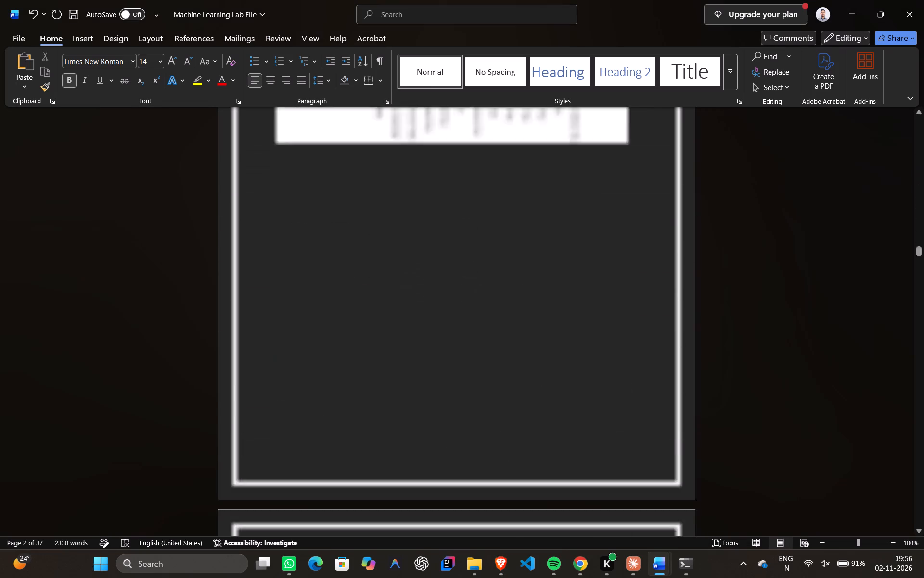
scroll(488, 353, "down", 20)
scroll(488, 353, "down", 5)
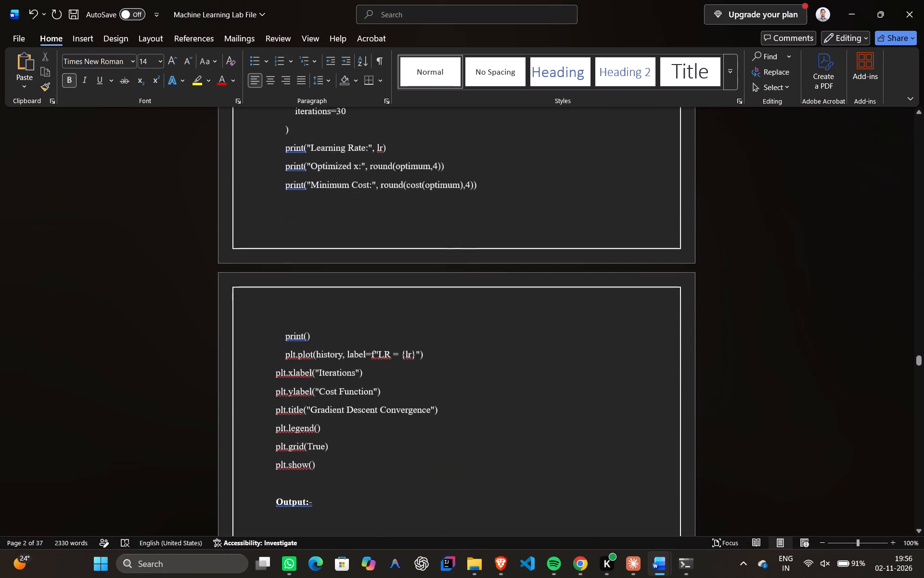
scroll(488, 353, "down", 11)
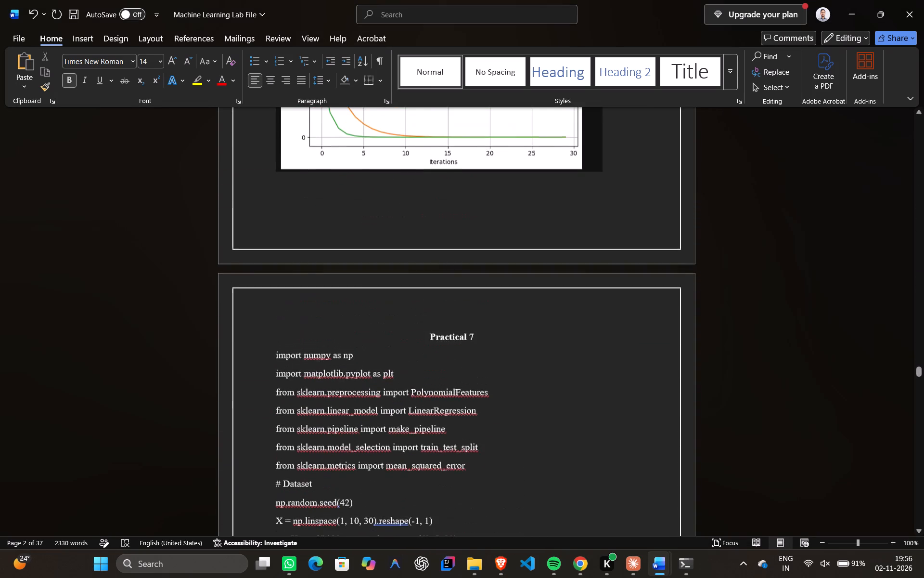
scroll(488, 353, "down", 7)
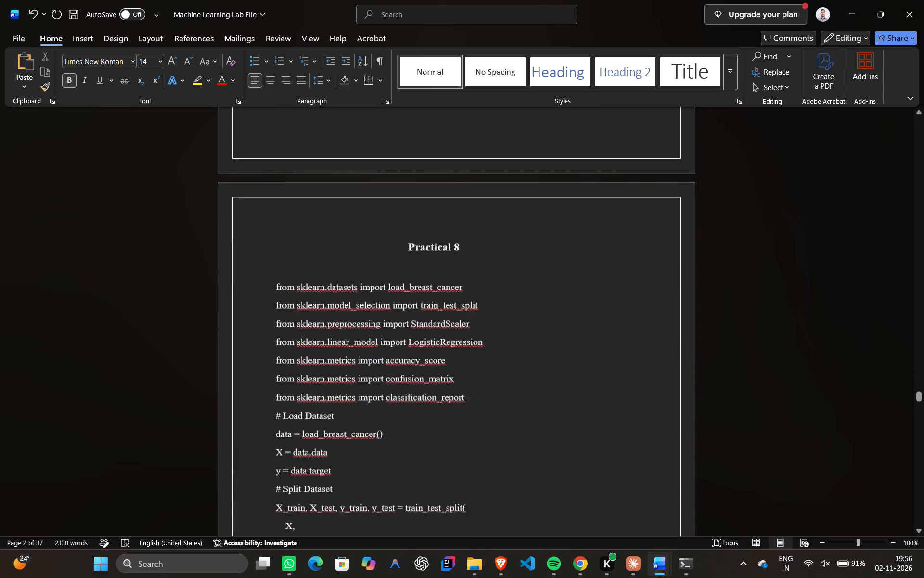
scroll(488, 353, "down", 7)
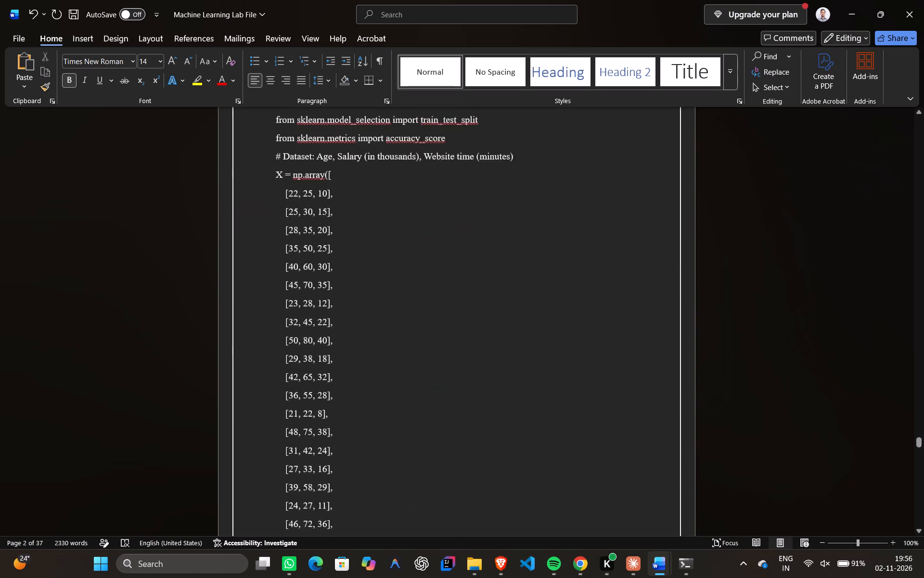
scroll(488, 353, "down", 4)
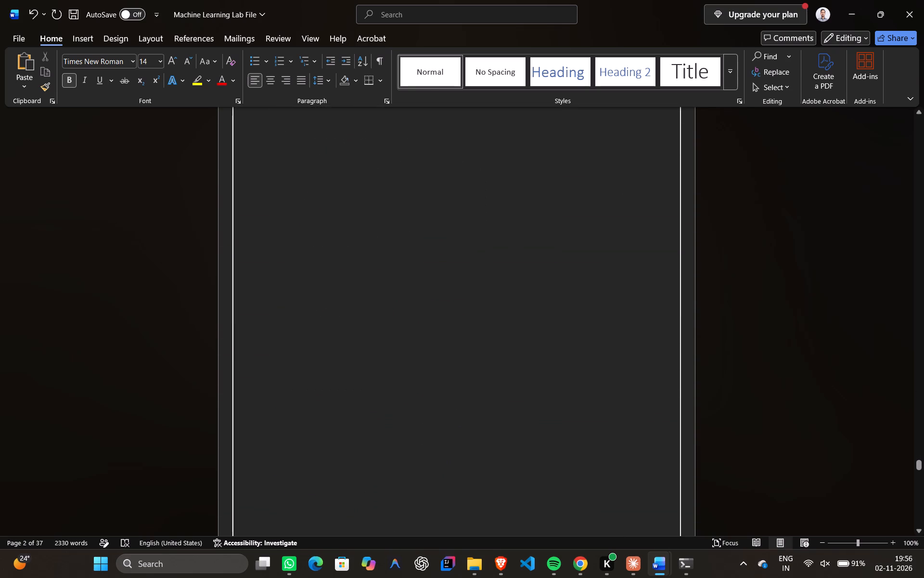
scroll(488, 353, "down", 7)
Go back to Practical 10 in the lab file and examine its code and output.
scroll(488, 353, "up", 2)
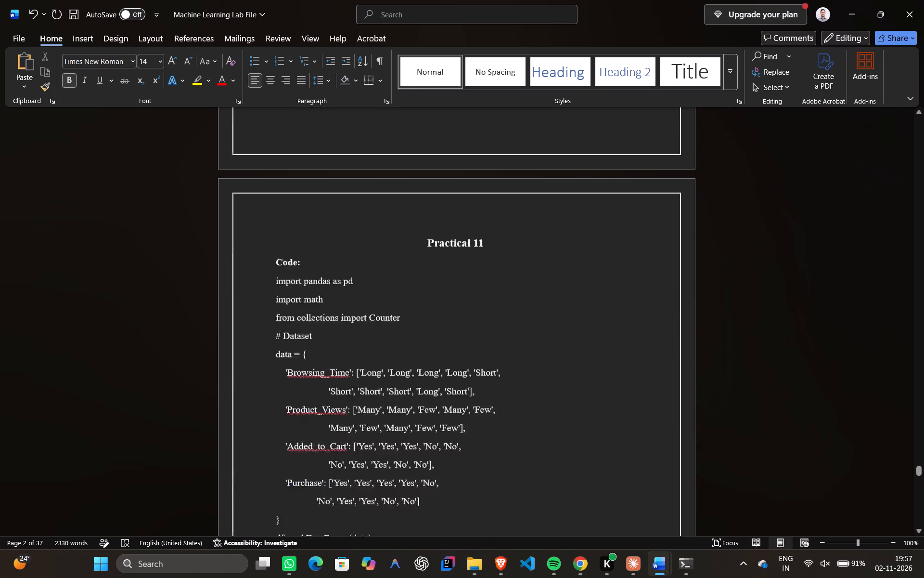
scroll(488, 353, "up", 4)
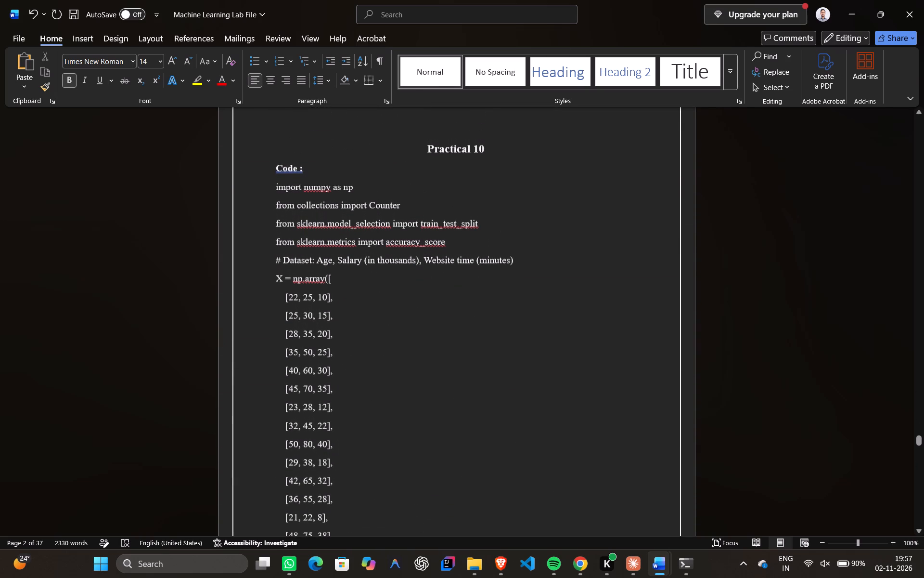
scroll(488, 353, "up", 1)
scroll(488, 353, "down", 2)
scroll(488, 353, "up", 1, "ctrl")
scroll(488, 353, "down", 2)
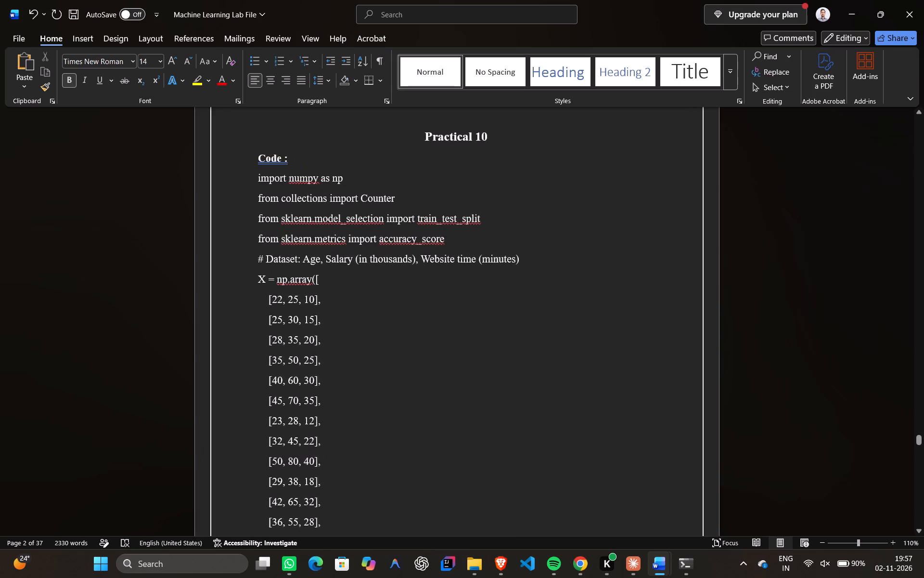
scroll(488, 353, "down", 4)
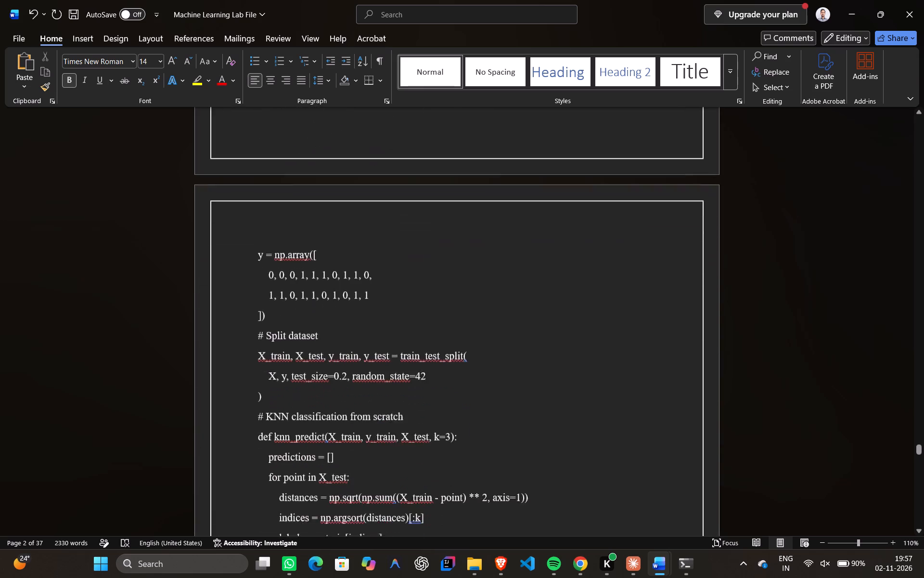
scroll(488, 353, "down", 5)
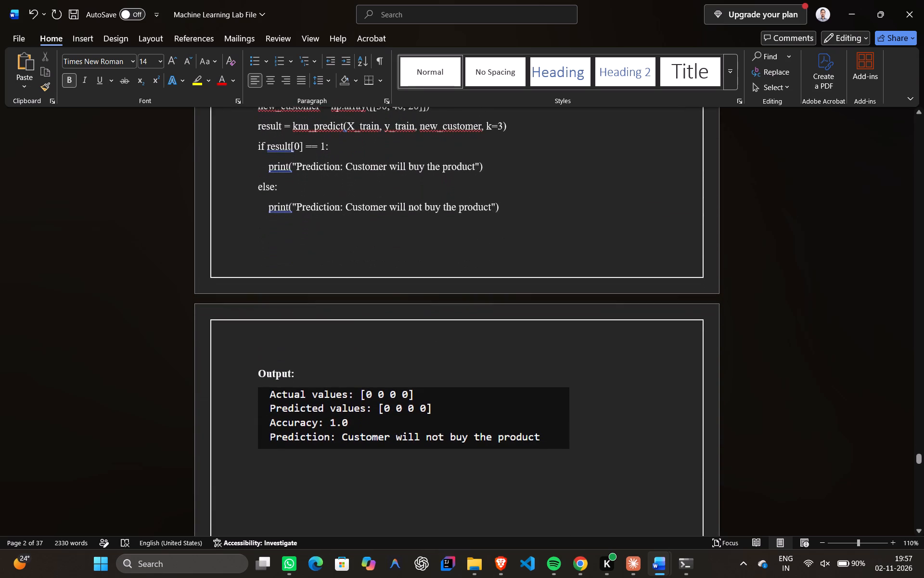
scroll(488, 353, "down", 7)
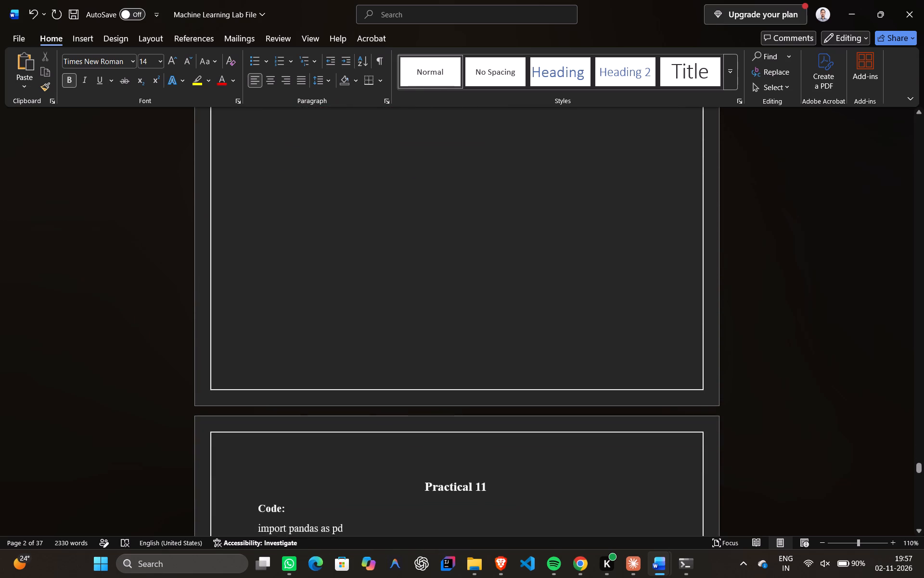
Examine Practical 11's code and output in the lab file and the Practical 12 page that follows.
scroll(488, 353, "down", 5)
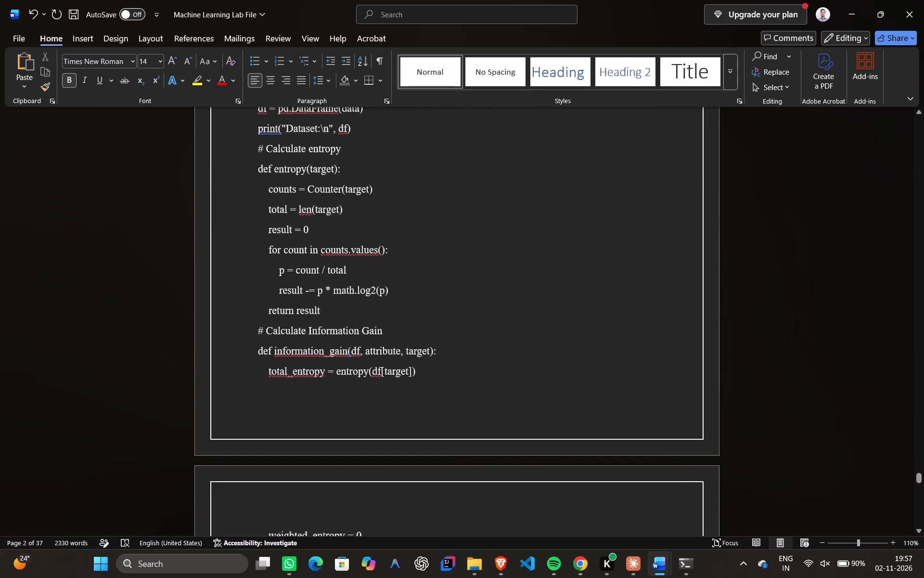
scroll(488, 353, "down", 5)
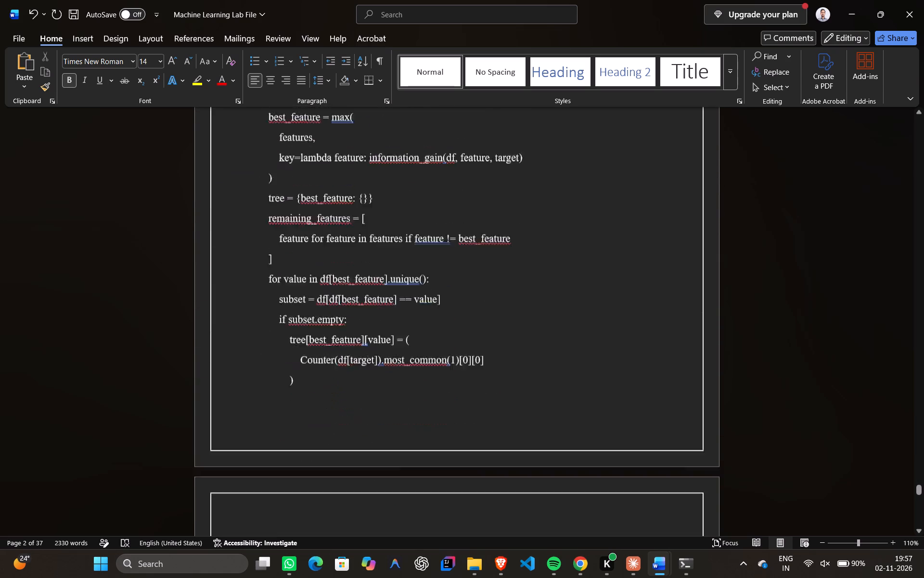
scroll(488, 353, "down", 4)
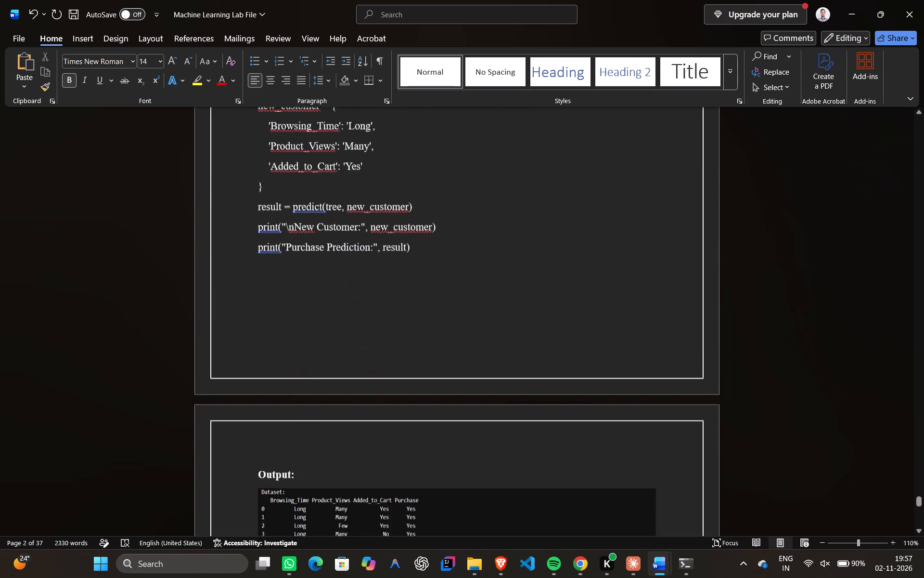
scroll(488, 353, "down", 4)
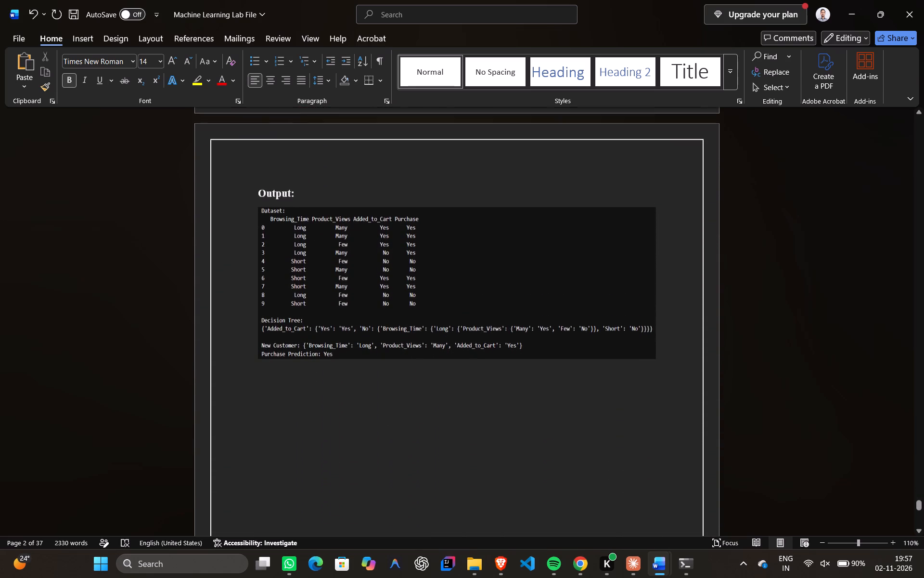
scroll(488, 353, "down", 2)
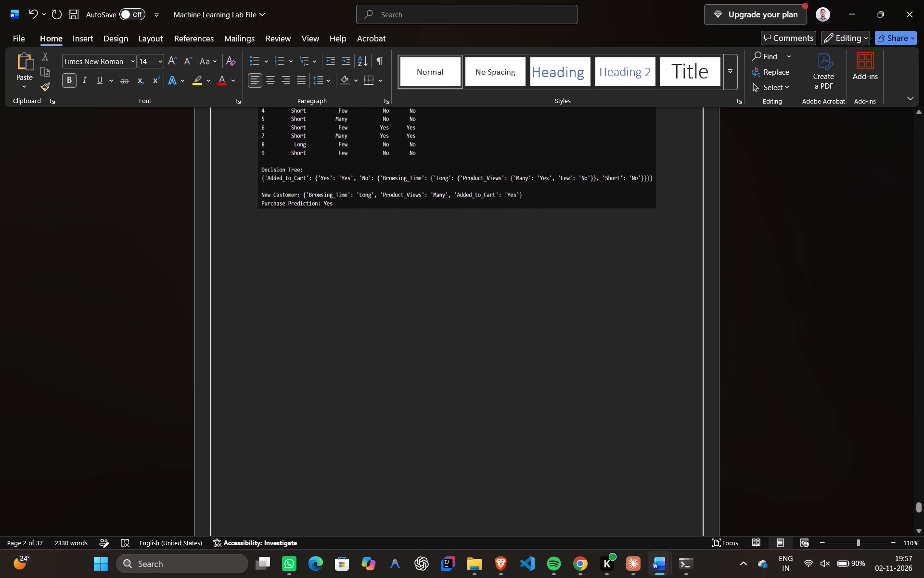
scroll(488, 353, "down", 2)
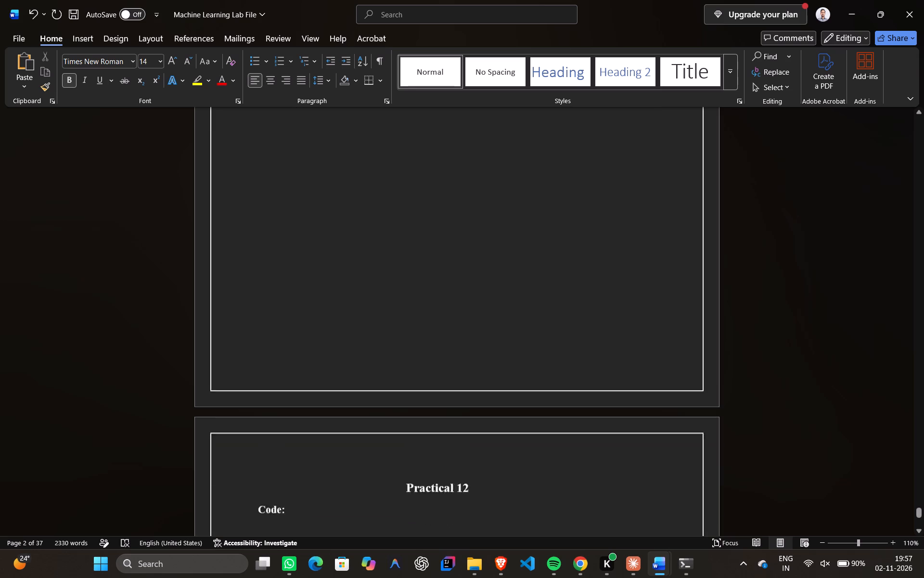
scroll(488, 353, "down", 3)
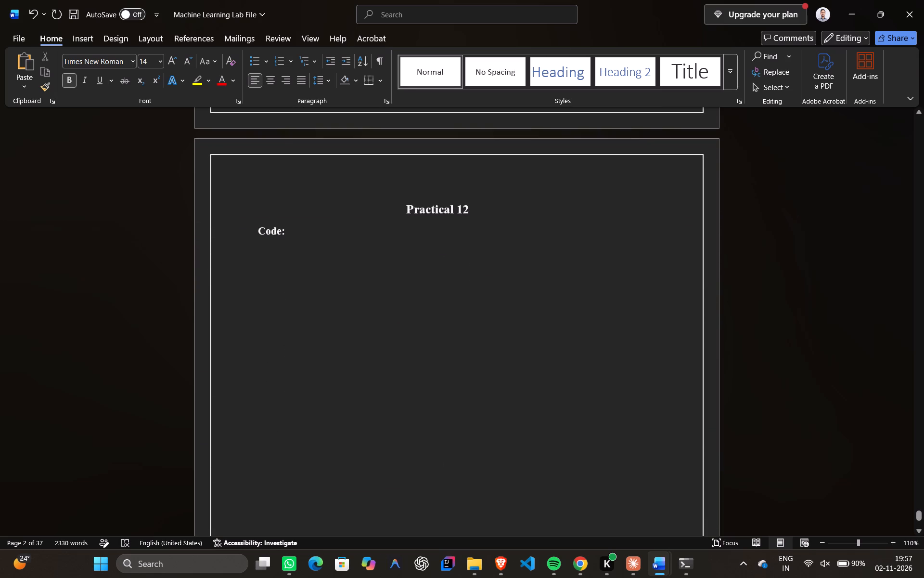
Switch to the ML1 notebook in Brave and look through its code and outputs down to the Program 12 cell.
left_click(500, 577)
scroll(375, 362, "down", 20)
scroll(375, 362, "down", 1)
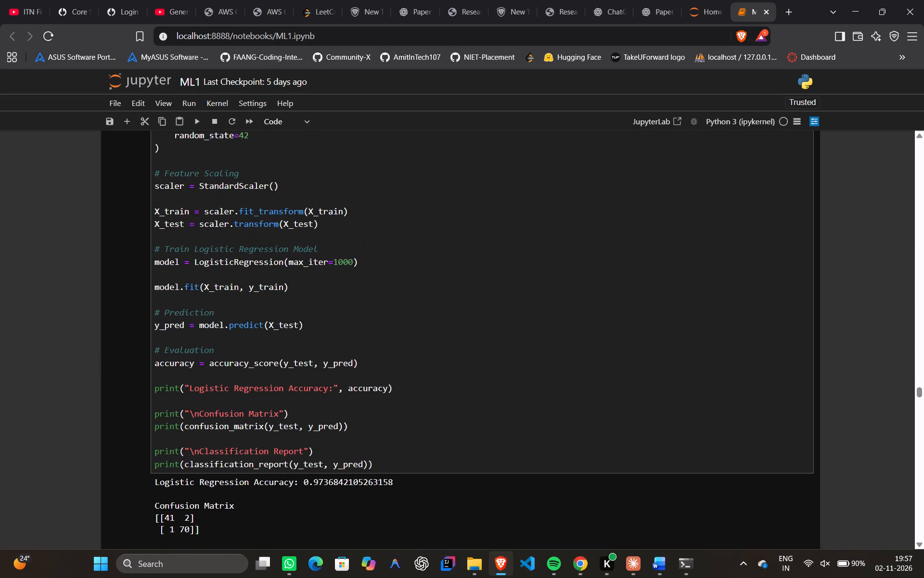
scroll(375, 362, "down", 19)
scroll(375, 362, "down", 2)
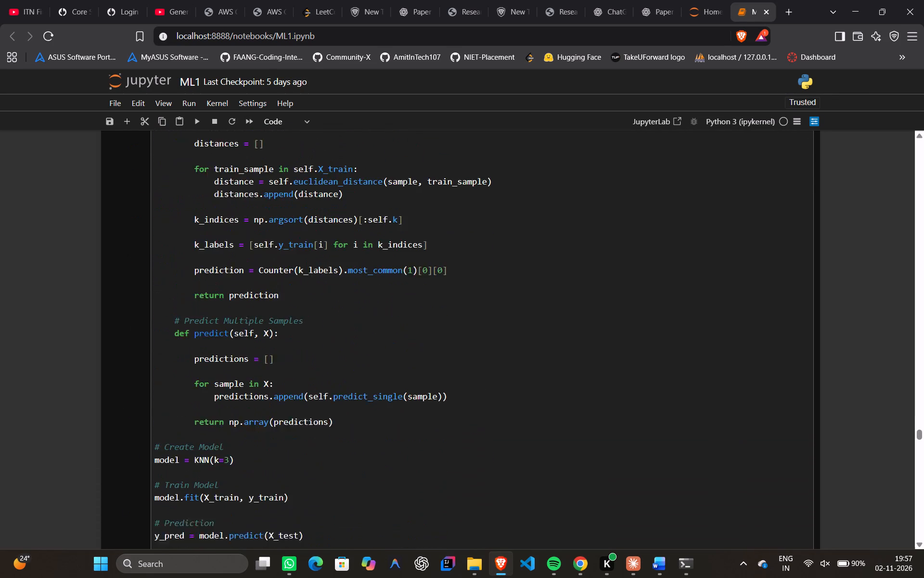
scroll(375, 362, "down", 3)
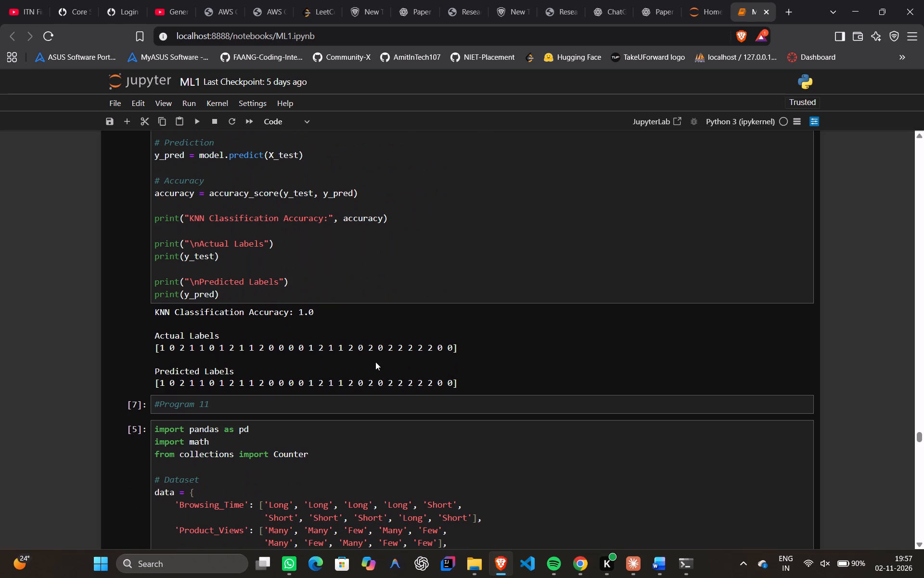
scroll(375, 362, "down", 4)
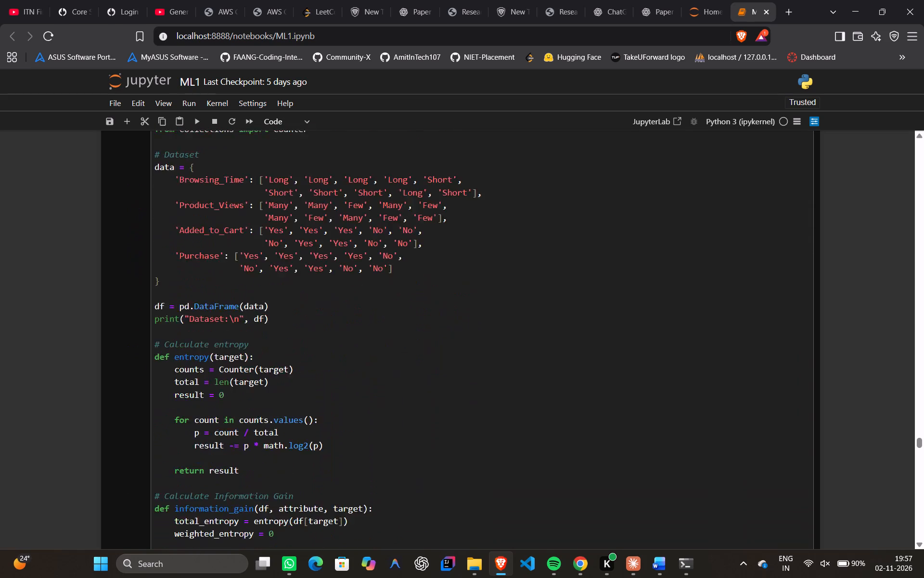
scroll(375, 362, "down", 4)
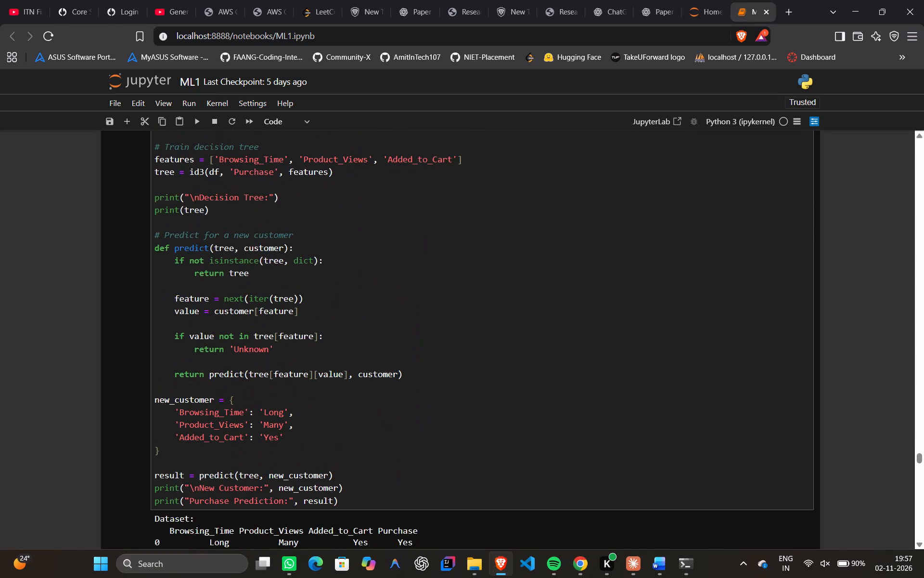
scroll(375, 362, "down", 3)
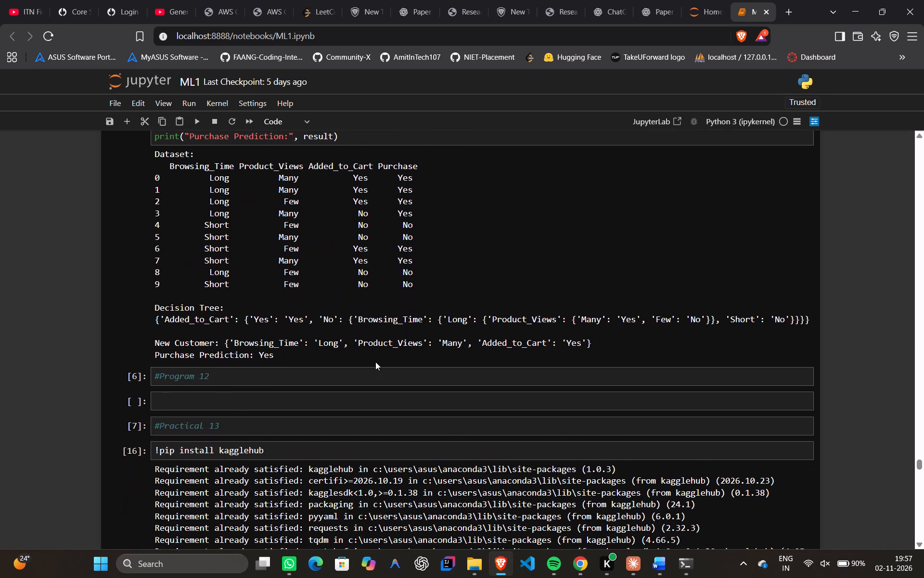
Examine the notebook's Program 12 cells and the code and output of Practical 13.
scroll(375, 362, "down", 2)
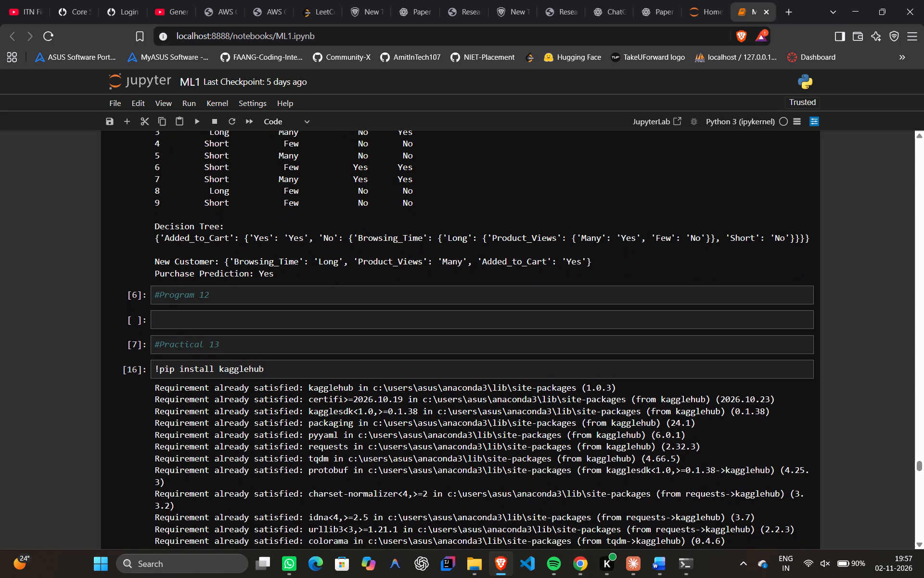
scroll(375, 362, "down", 1)
scroll(402, 402, "down", 6)
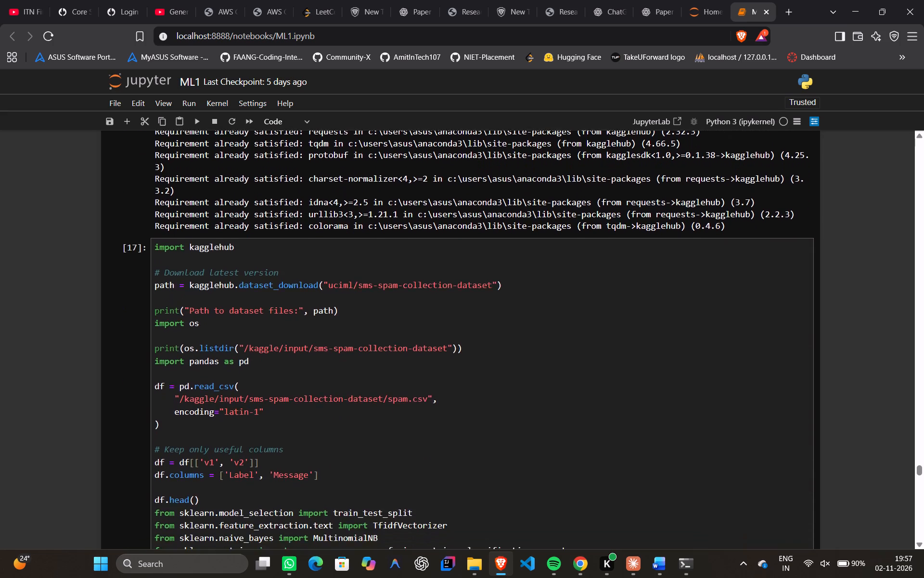
scroll(402, 402, "down", 2)
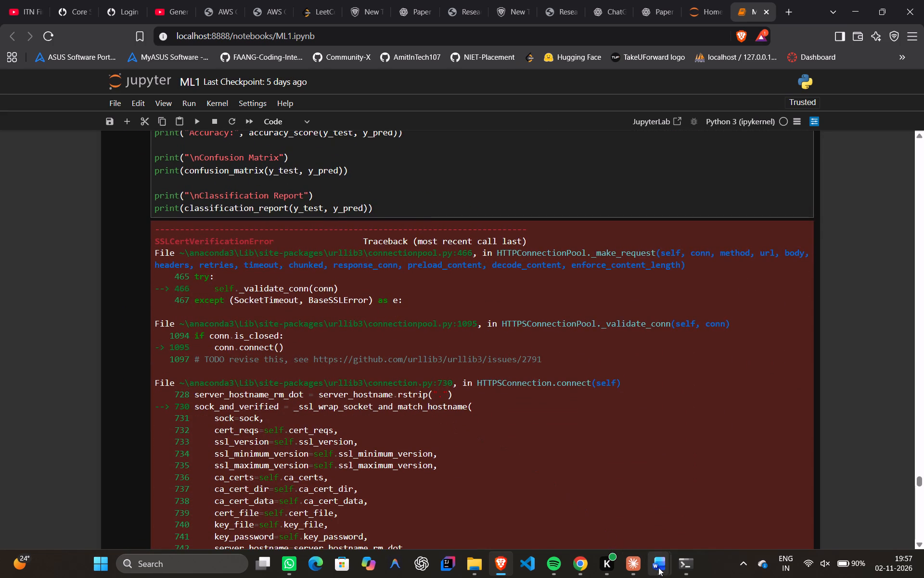
Switch to the ML Lab Manual 2026-27 in Word and examine Program 10 and Program 11 with their code and outputs.
left_click(592, 520)
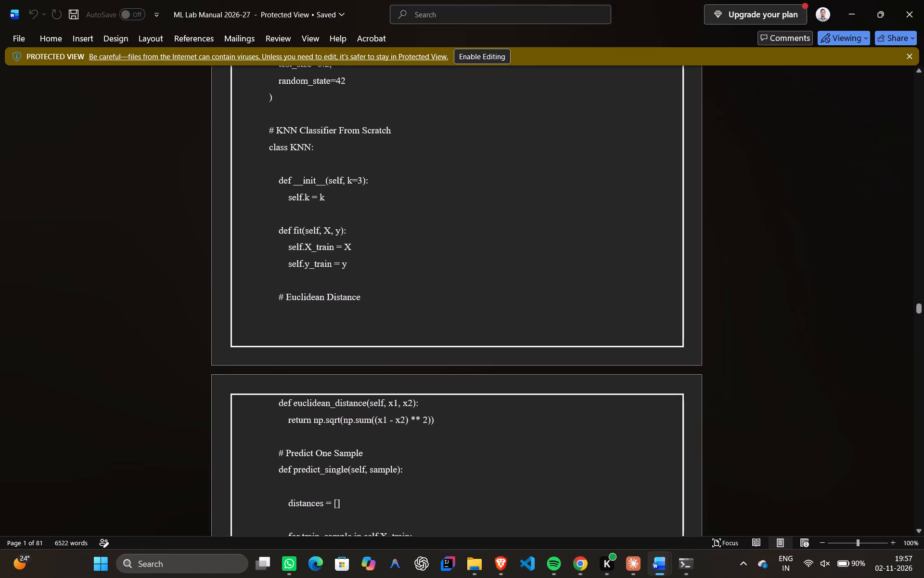
scroll(350, 438, "up", 4)
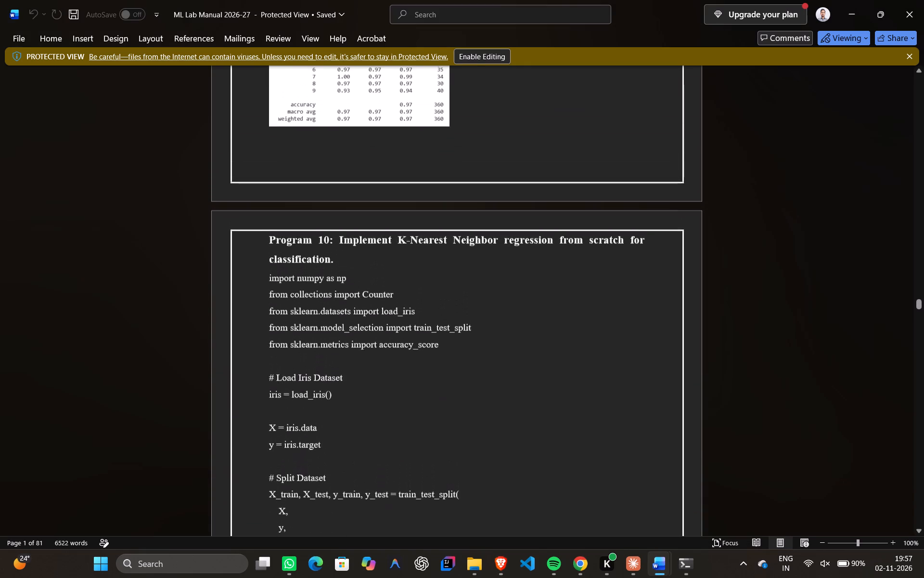
scroll(350, 438, "down", 9)
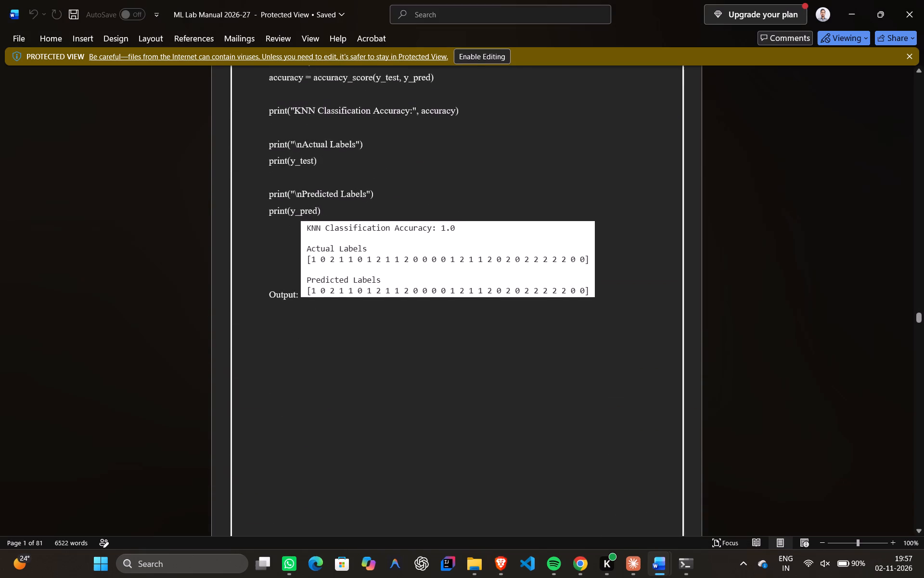
scroll(350, 438, "down", 5)
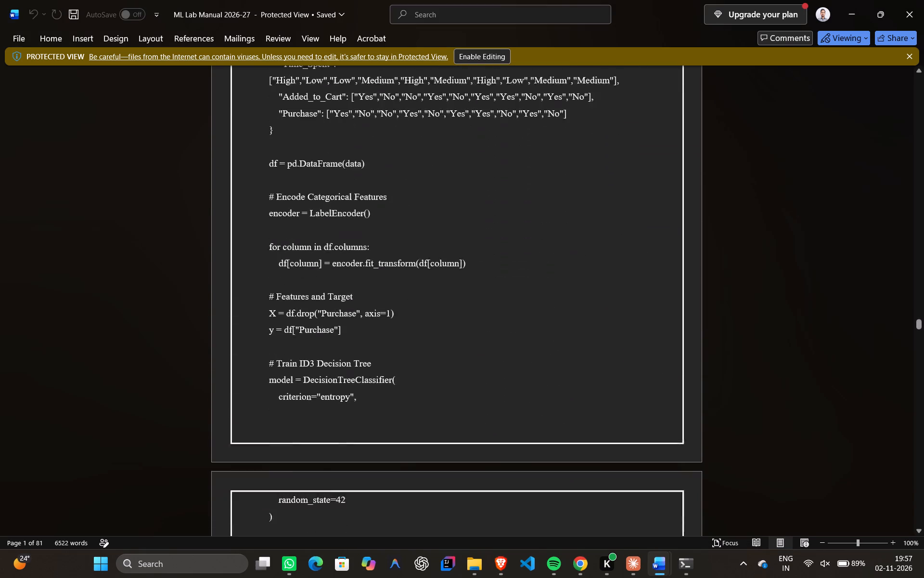
scroll(350, 438, "down", 4)
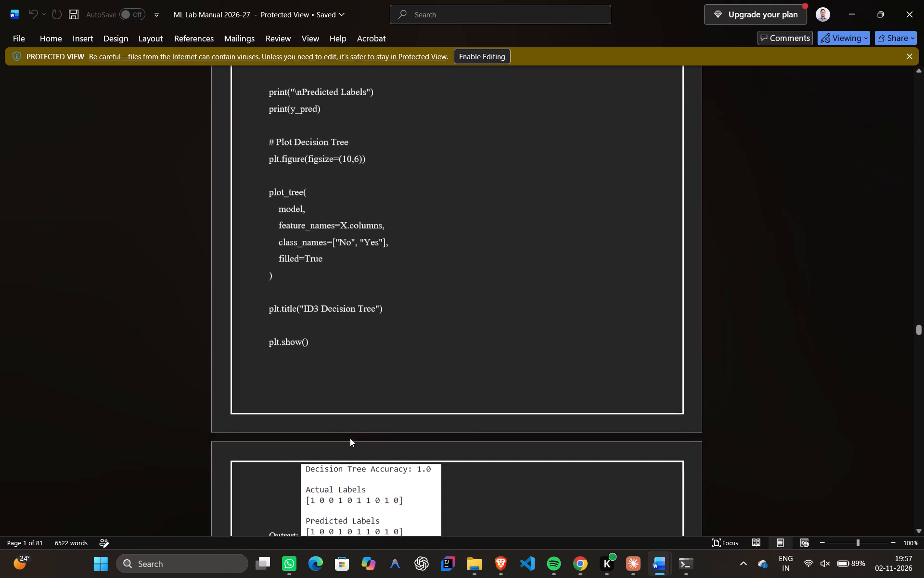
scroll(350, 438, "down", 3)
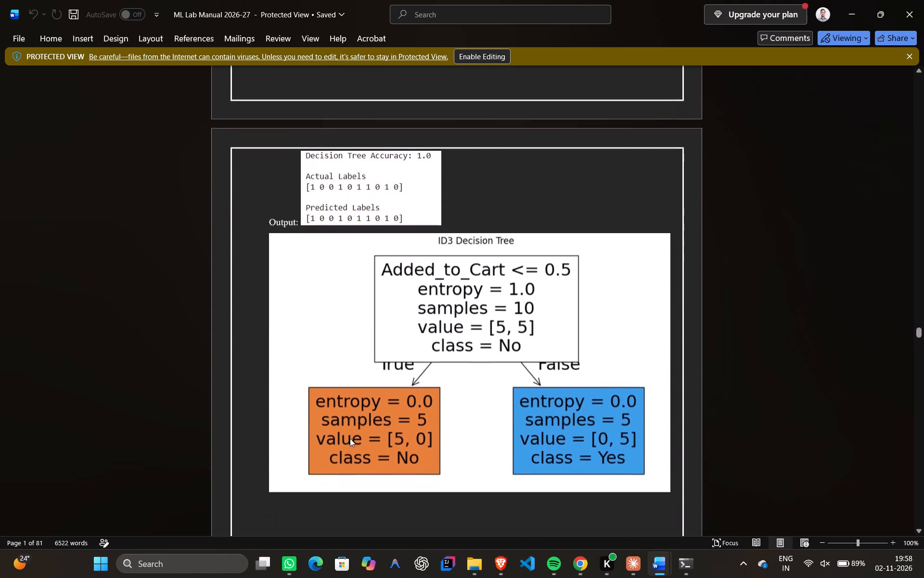
scroll(350, 438, "down", 2)
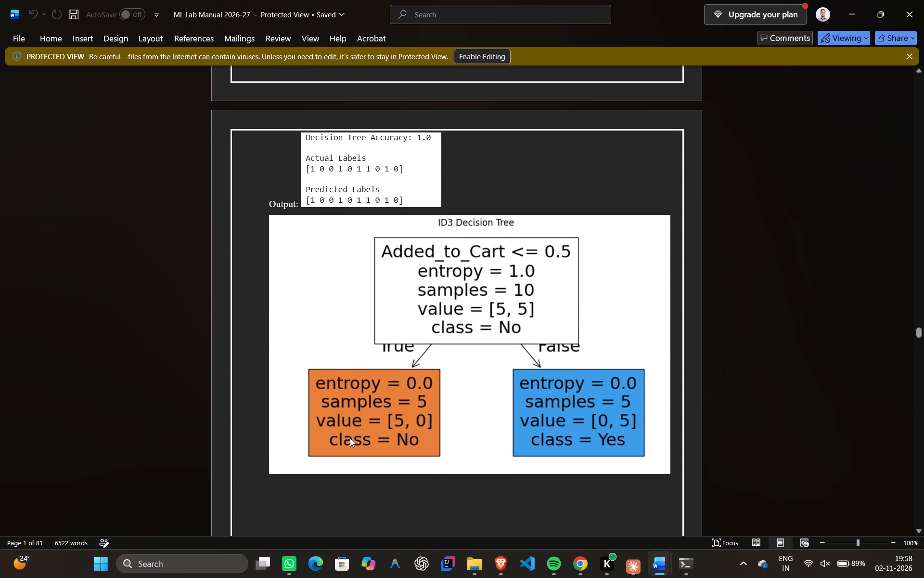
scroll(350, 438, "down", 1)
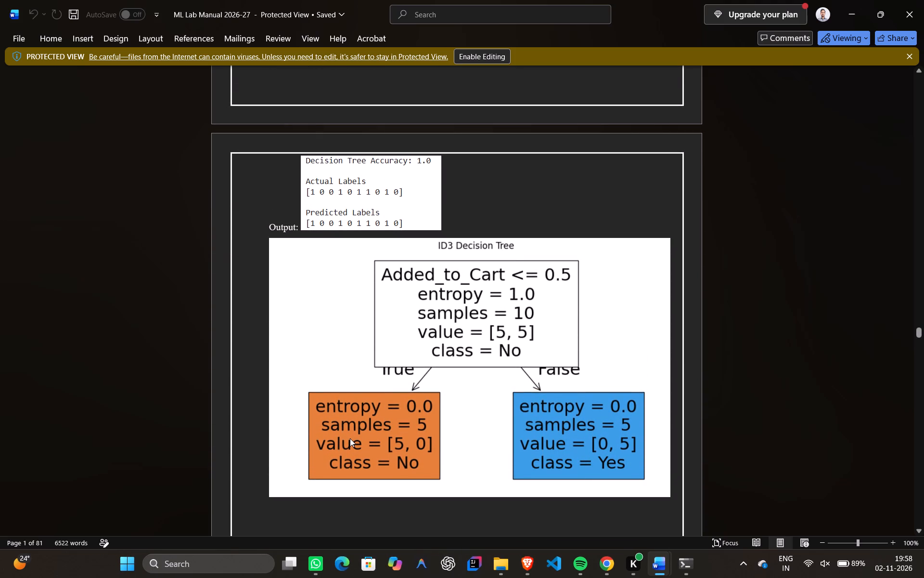
scroll(350, 438, "down", 1)
Copy the manual's full Program 11 ID3 decision tree code, from "import pandas as pd" through "plt.show()", without the heading.
scroll(438, 394, "up", 1)
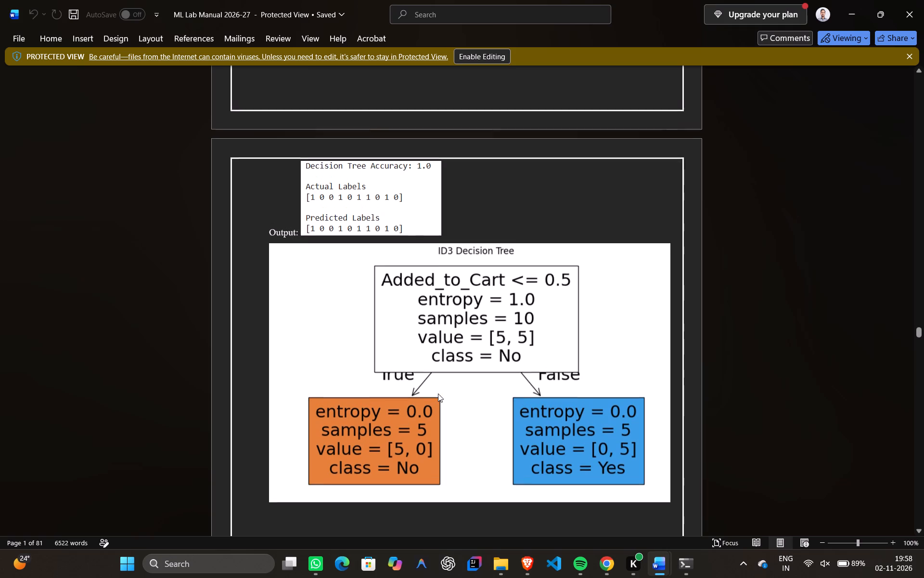
scroll(438, 394, "up", 3)
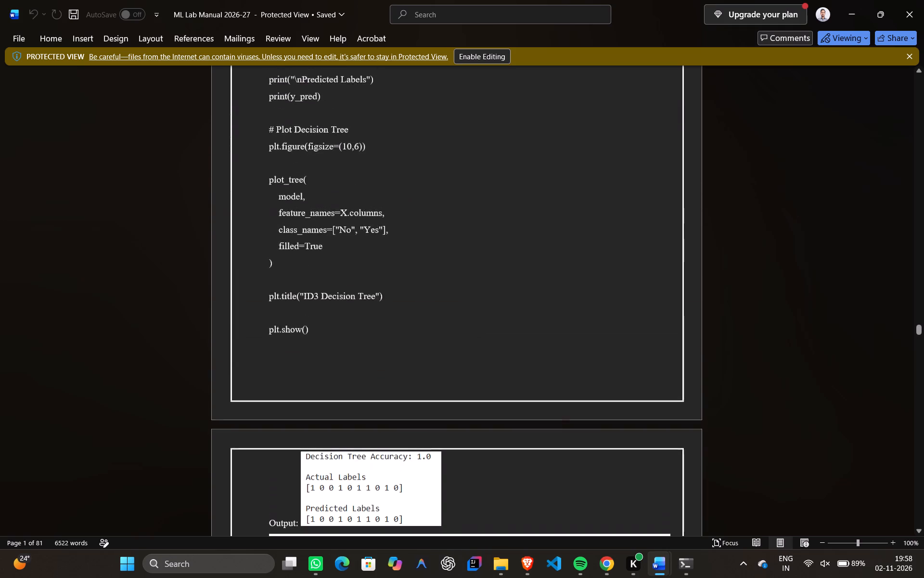
scroll(438, 394, "up", 1)
left_click_drag(328, 396, 294, 146)
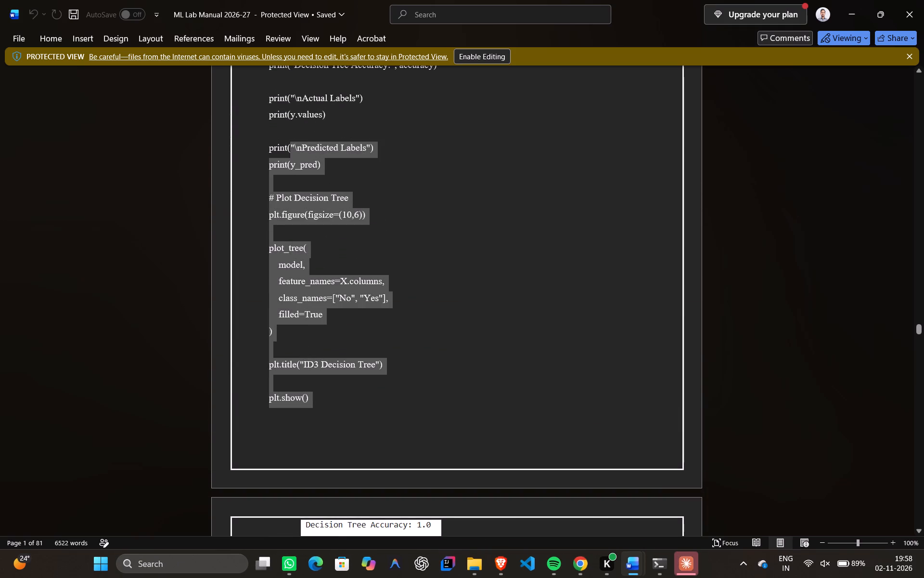
left_click_drag(294, 146, 292, 195)
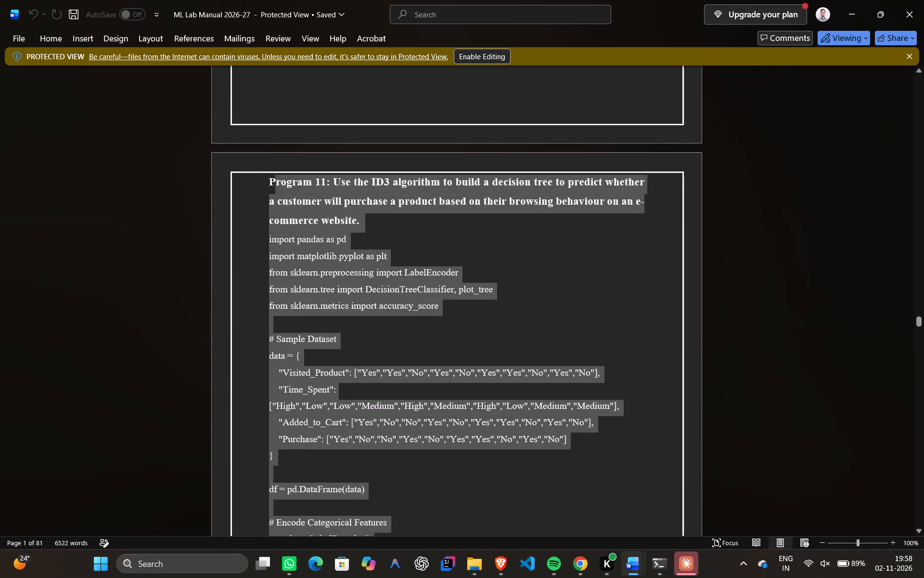
left_click_drag(292, 195, 272, 242)
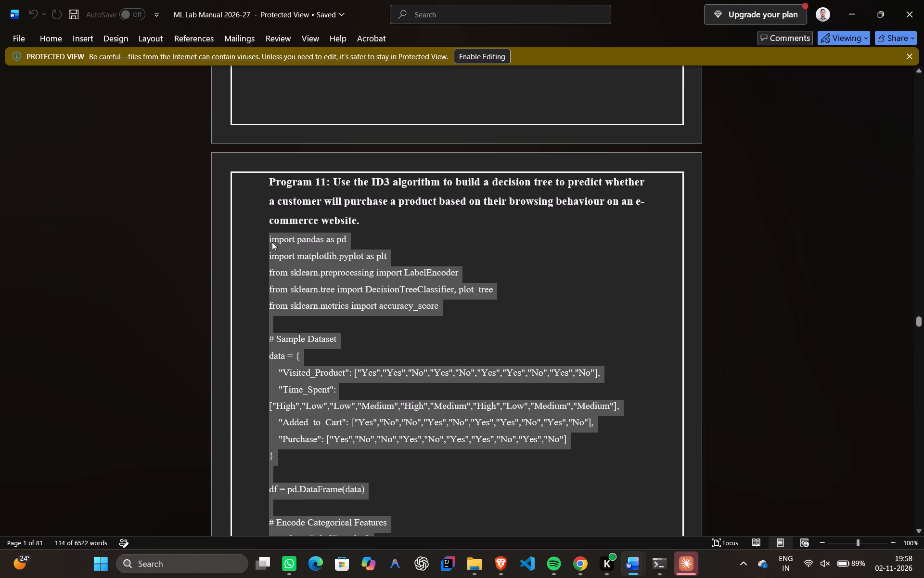
key("ctrl+c")
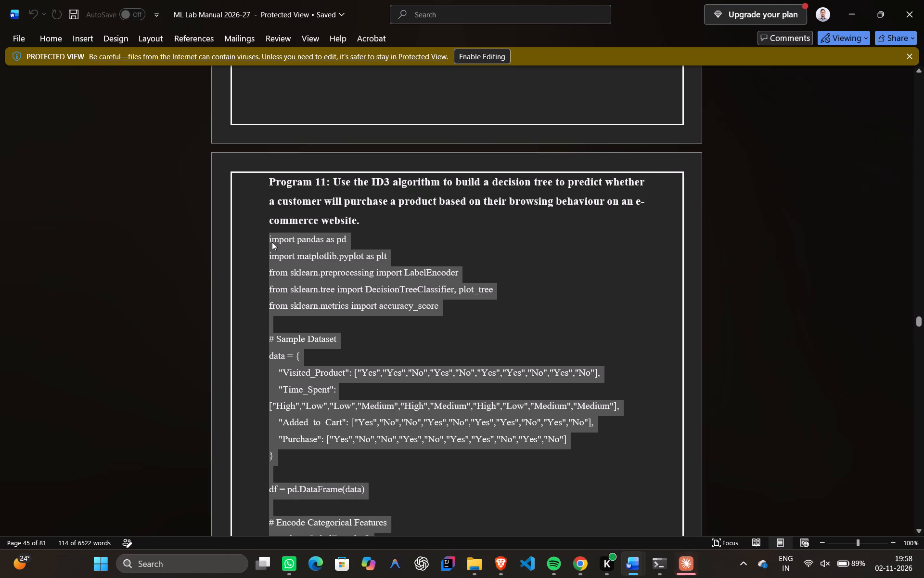
key("ctrl+c")
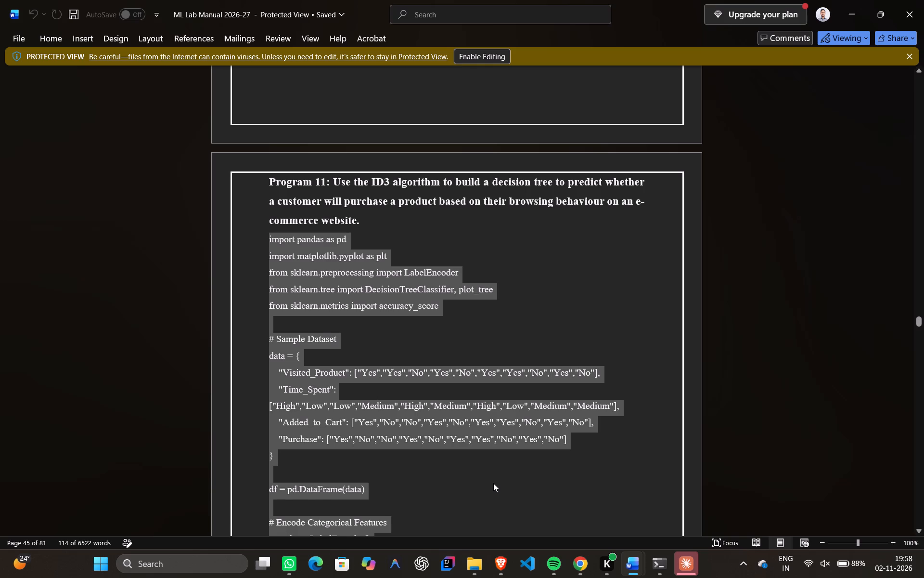
In the ML1 notebook in Brave, replace all the code in the cell below #Program 11 with the copied code and run it.
left_click(503, 557)
scroll(485, 402, "up", 1)
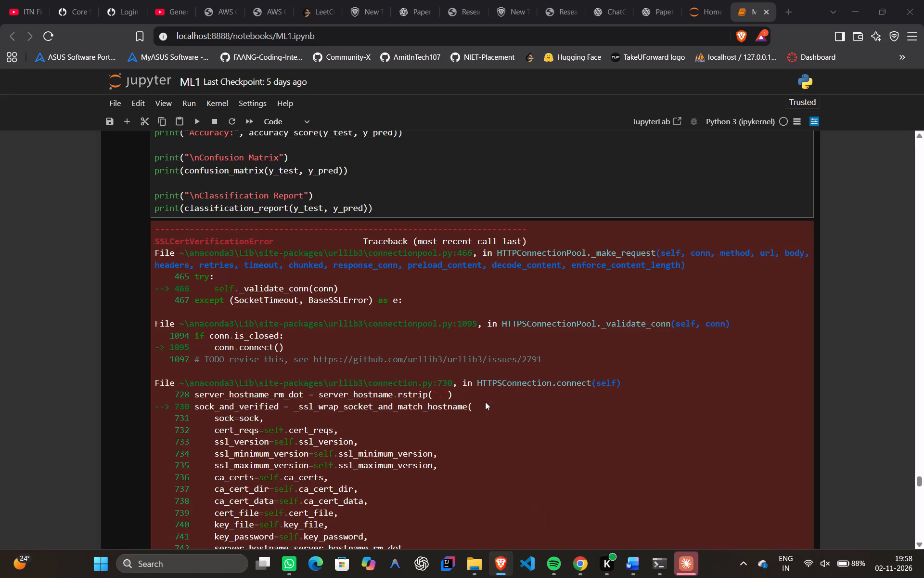
scroll(485, 402, "up", 6)
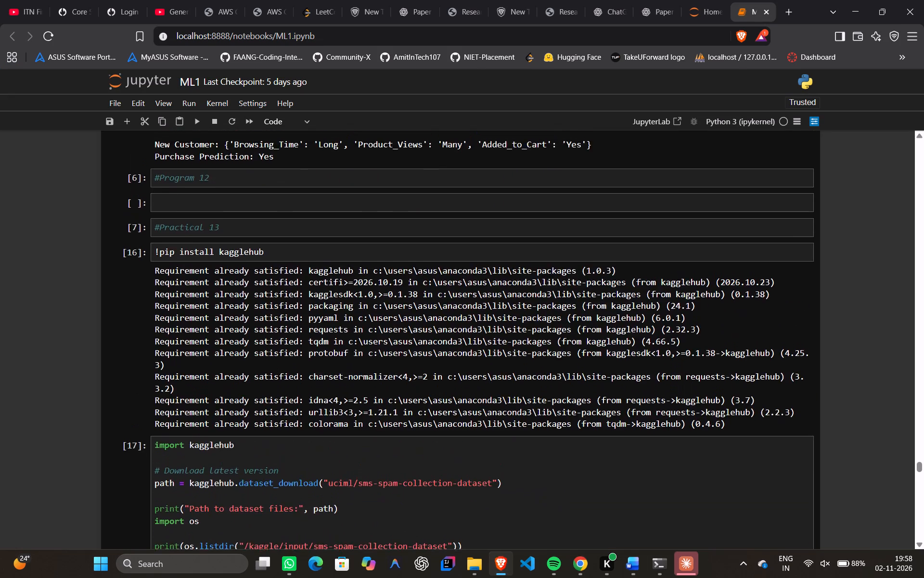
scroll(485, 402, "up", 6)
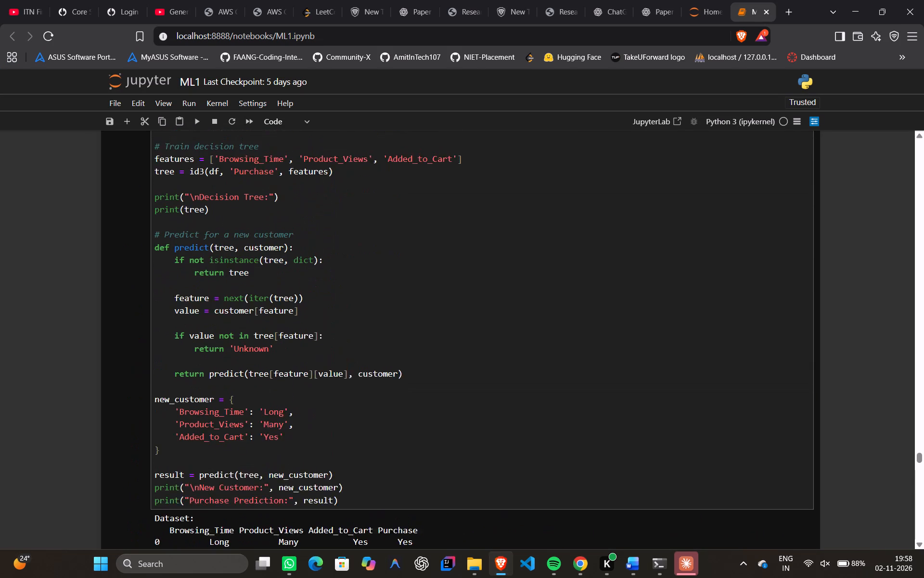
scroll(485, 402, "up", 6)
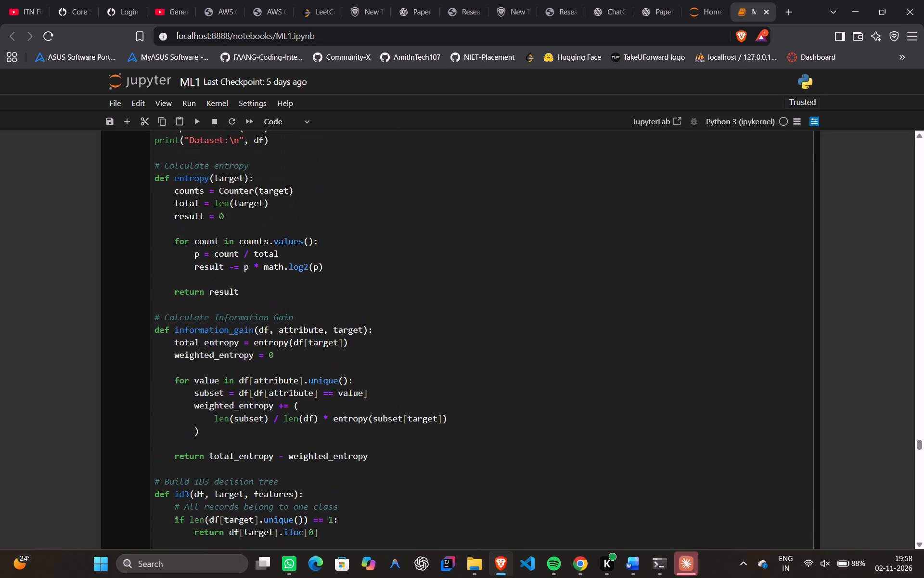
scroll(485, 402, "up", 5)
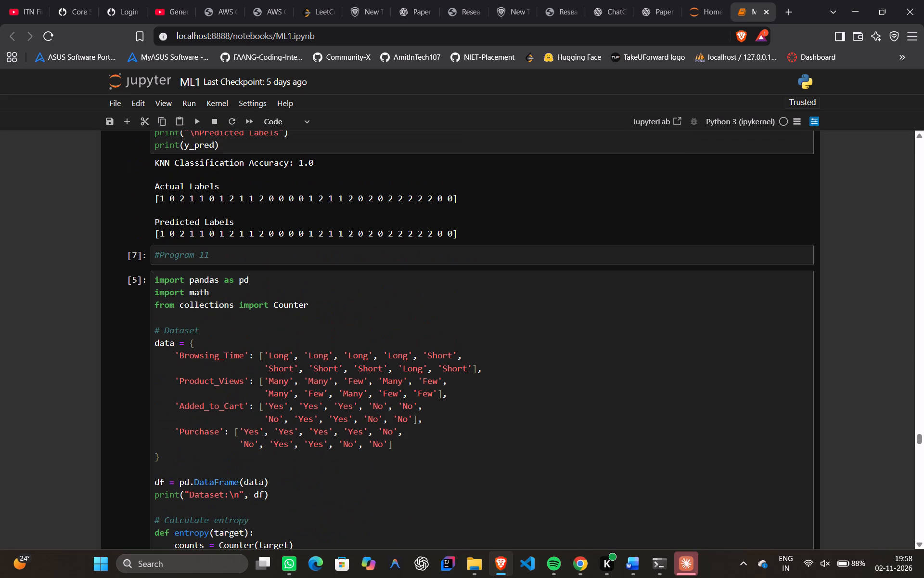
left_click(511, 444)
key("ctrl+a")
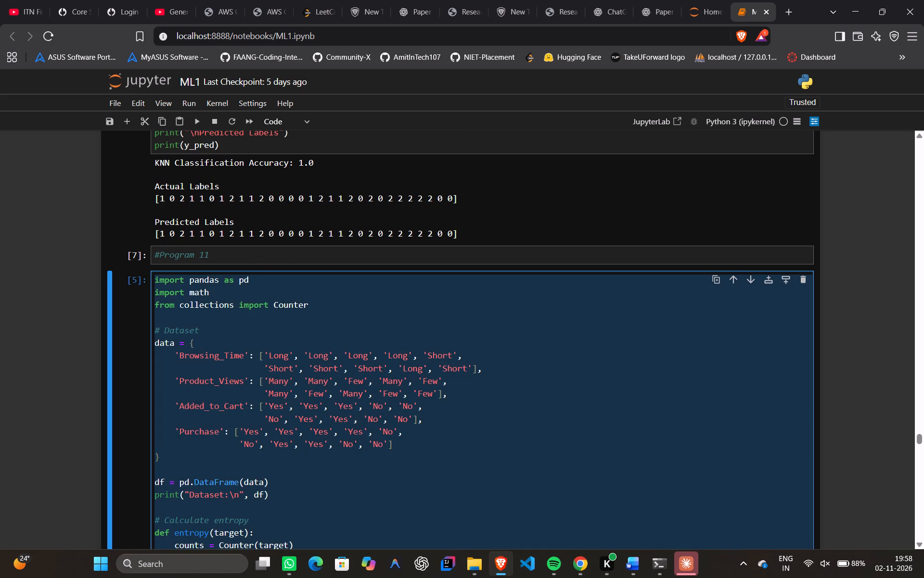
key("ctrl+v")
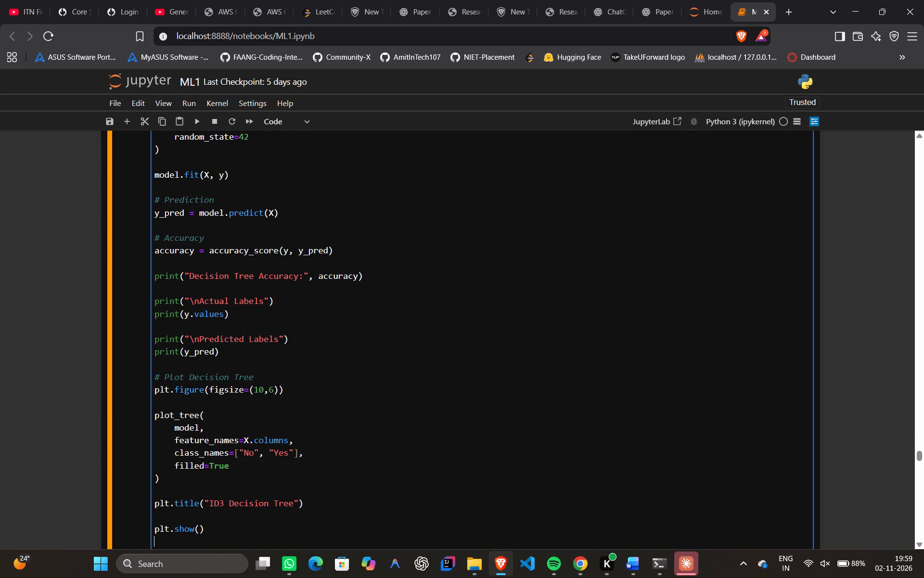
scroll(410, 451, "down", 4)
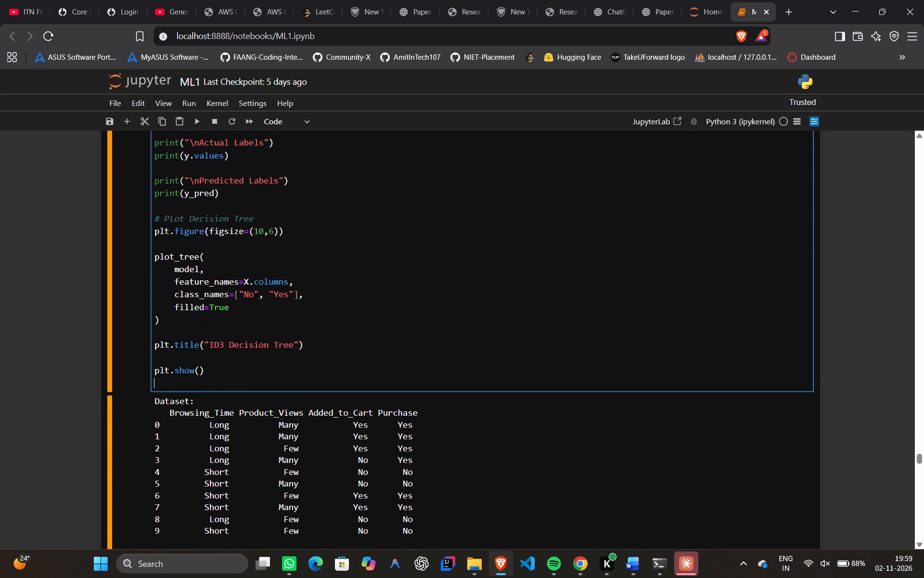
key("shift+Return")
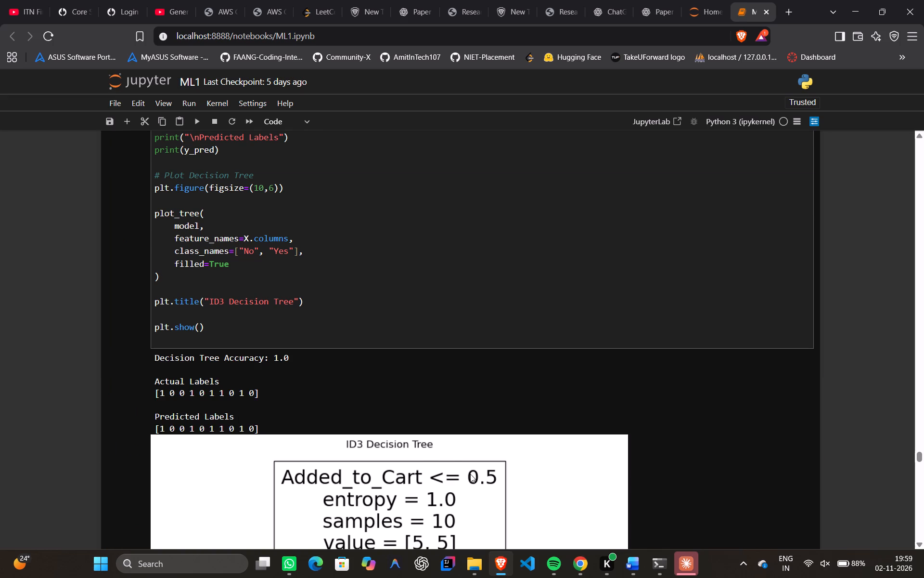
Examine the Program 11 cell's printed labels and ID3 decision tree plot, down to the Program 12 cell.
scroll(450, 460, "down", 1)
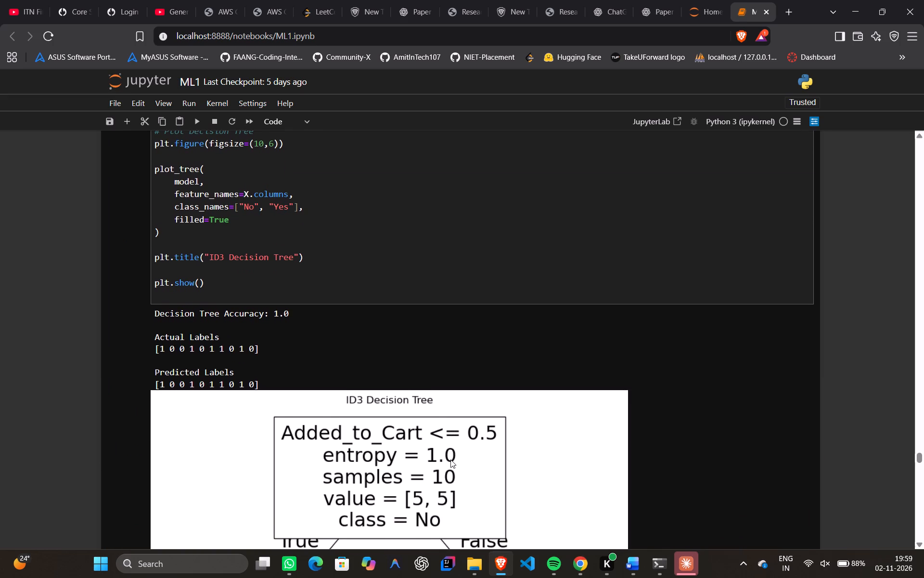
scroll(450, 460, "down", 4)
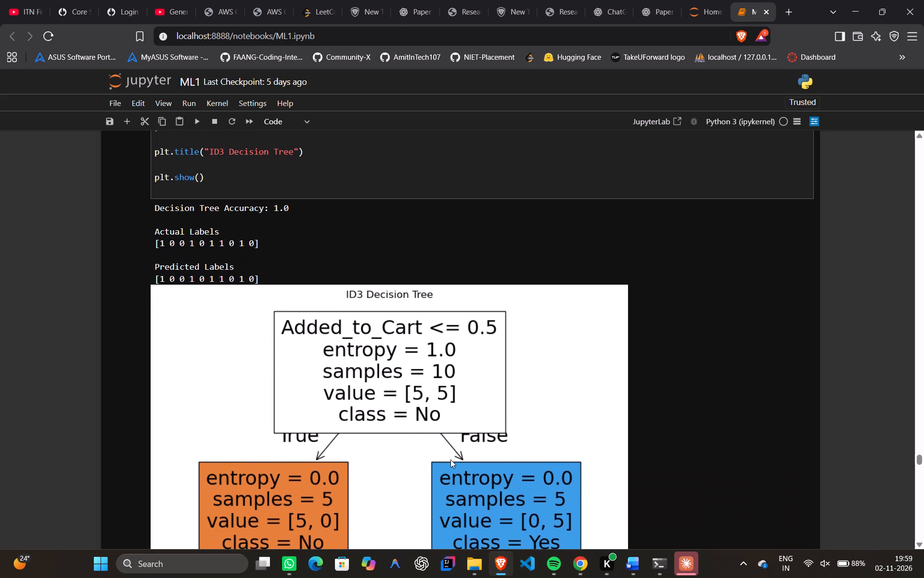
scroll(450, 460, "down", 2)
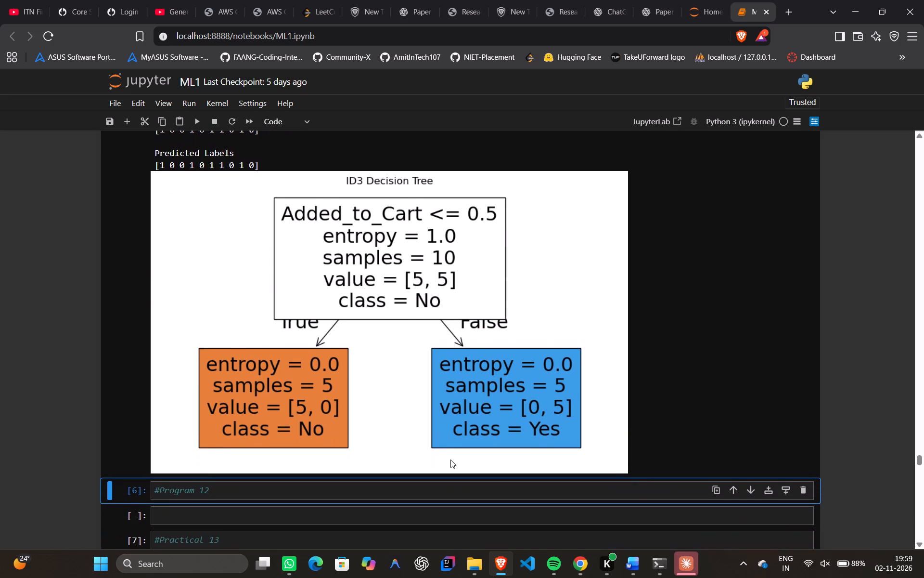
scroll(450, 460, "up", 1)
scroll(450, 460, "down", 1)
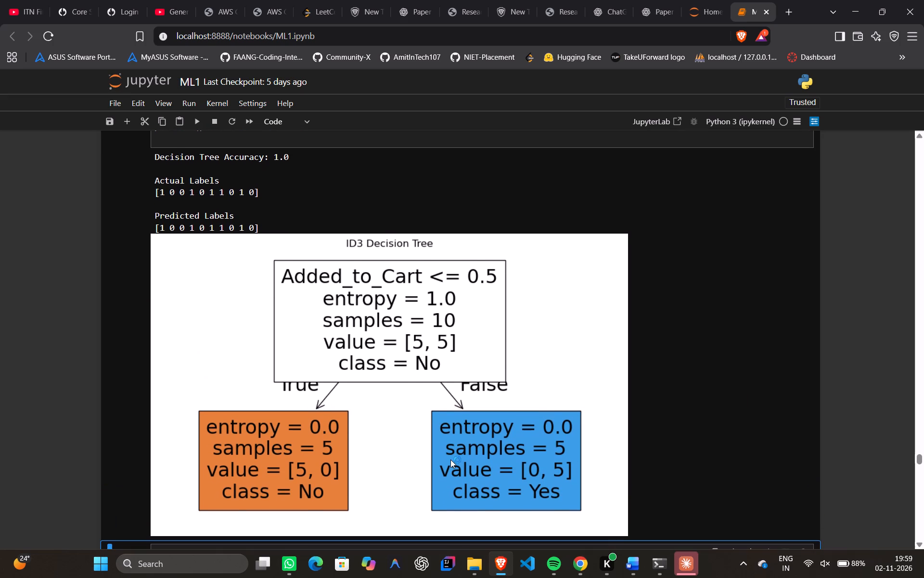
scroll(450, 460, "down", 2)
key("shift+super+s")
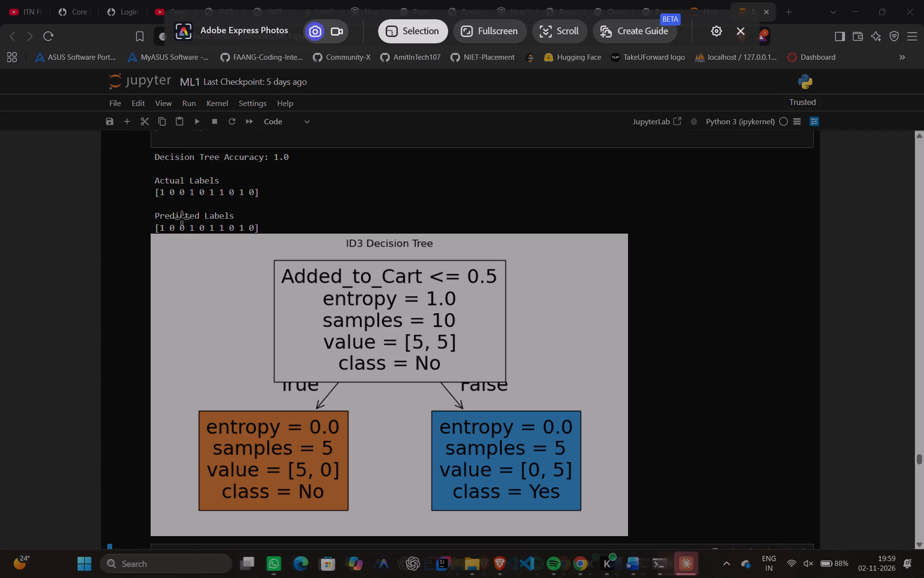
key("Escape")
Copy the entire ID3 decision tree code from the Program 11 cell of the ML1 notebook.
scroll(255, 204, "up", 1)
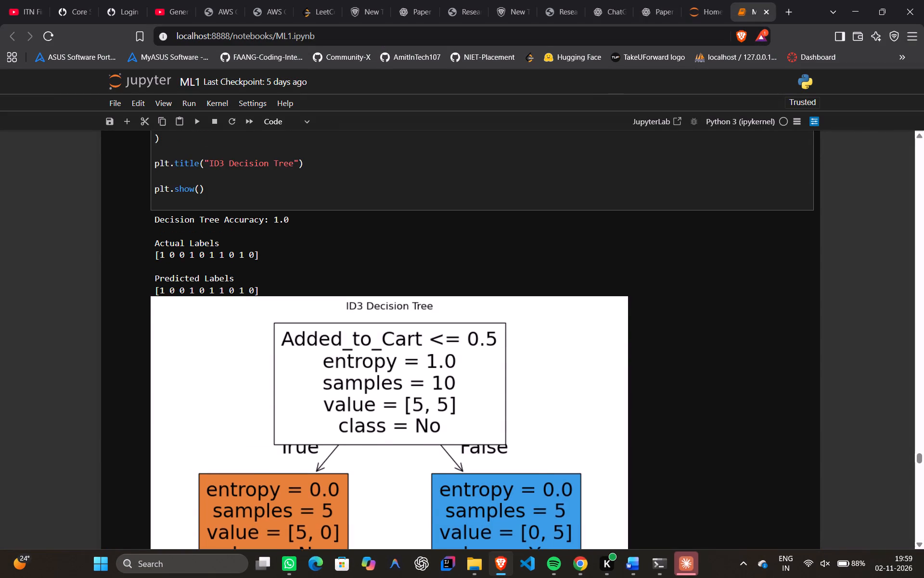
scroll(255, 204, "up", 1)
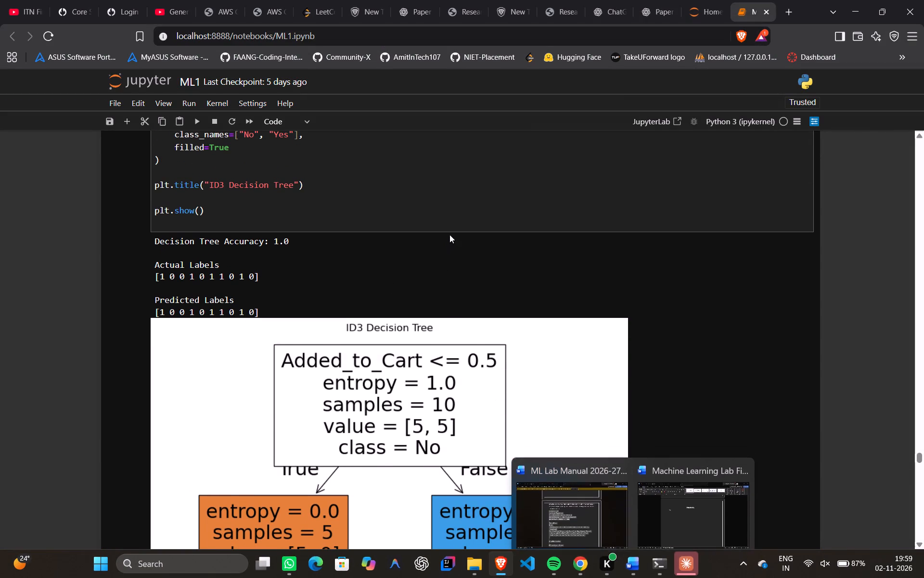
left_click(416, 214)
key("ctrl+a")
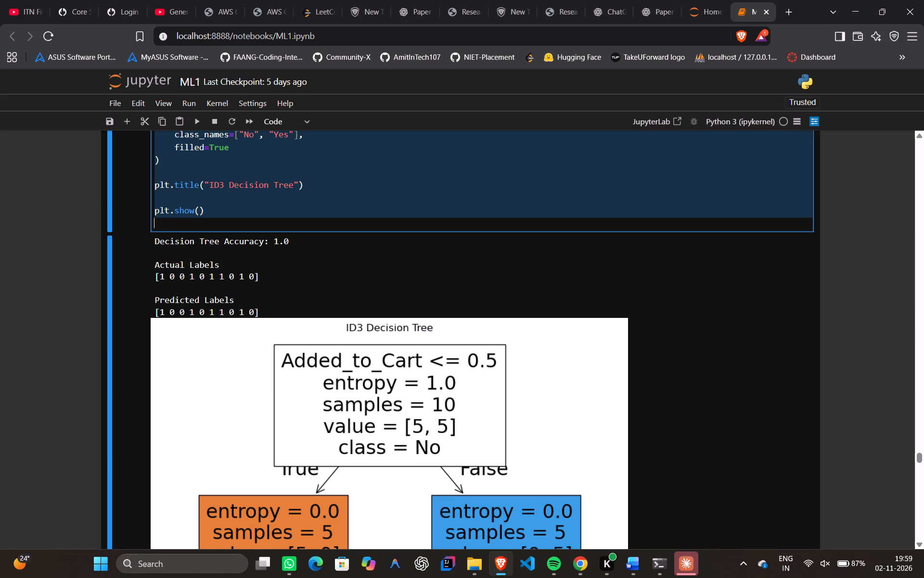
key("ctrl+c")
In the Machine Learning Lab File in Word, replace Practical 11's code, from "import pandas as pd" through the "Purchase Prediction:" print line, with the copied code.
left_click(665, 522)
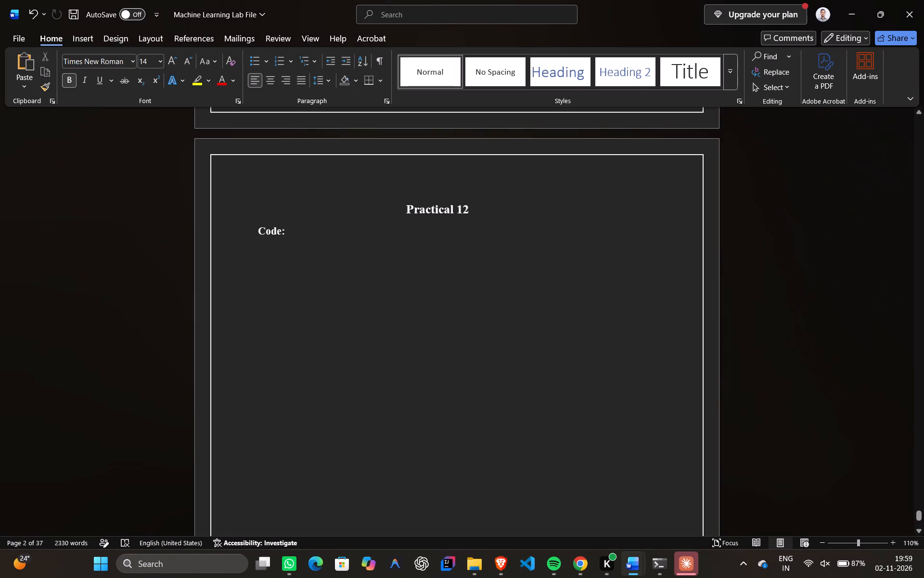
scroll(419, 267, "up", 5)
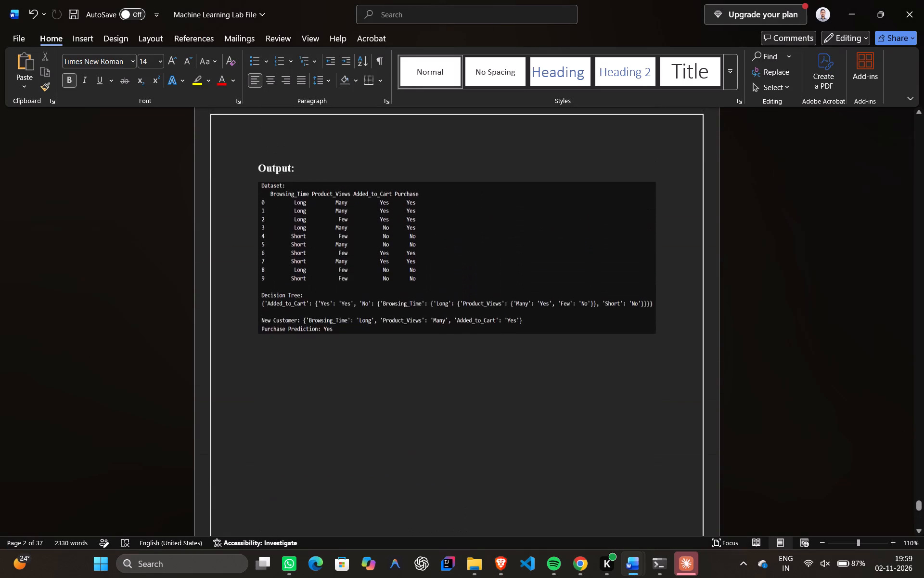
scroll(419, 267, "up", 4)
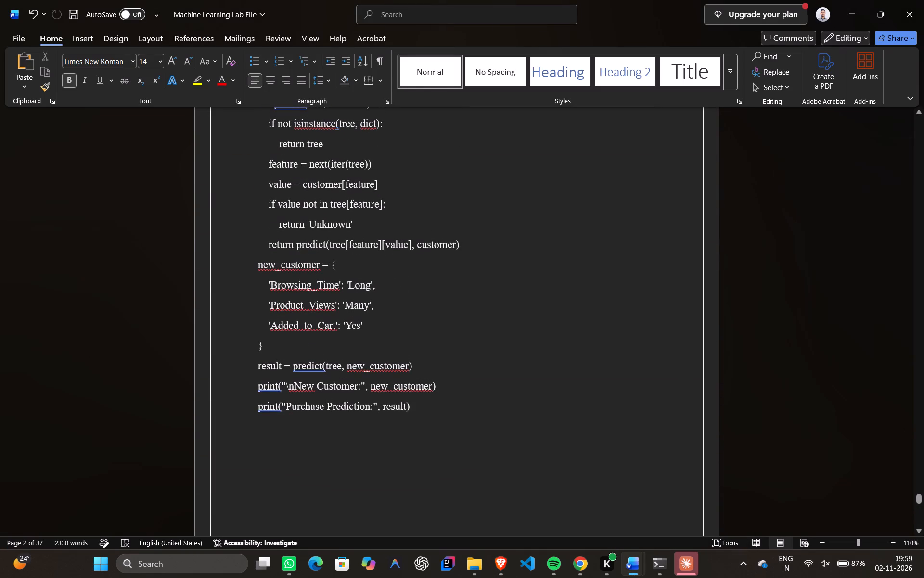
left_click_drag(423, 410, 256, 124)
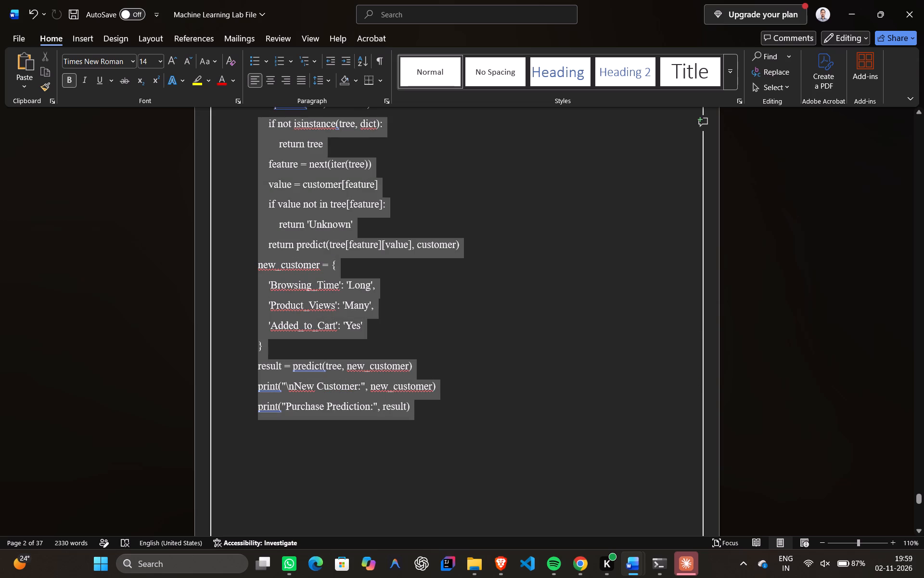
left_click_drag(256, 124, 253, 95)
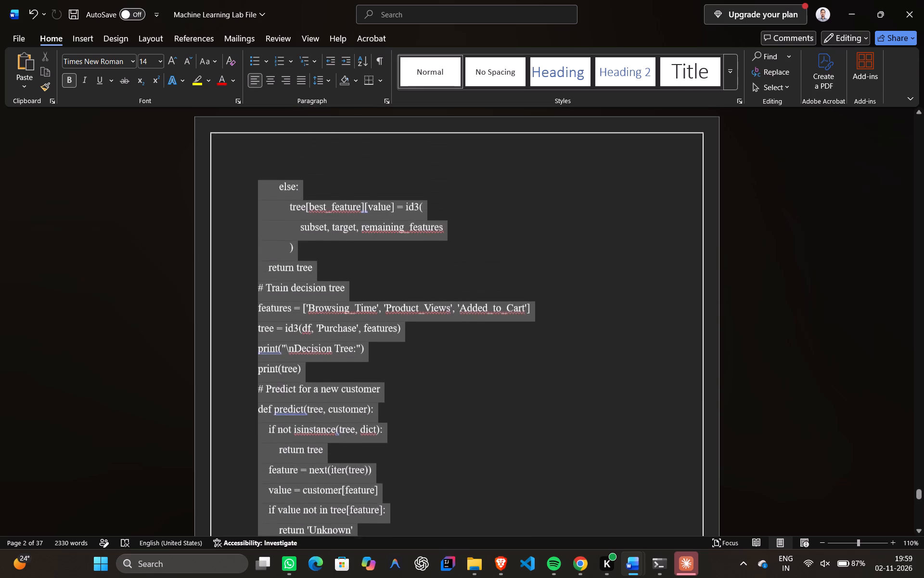
left_click_drag(253, 95, 253, 98)
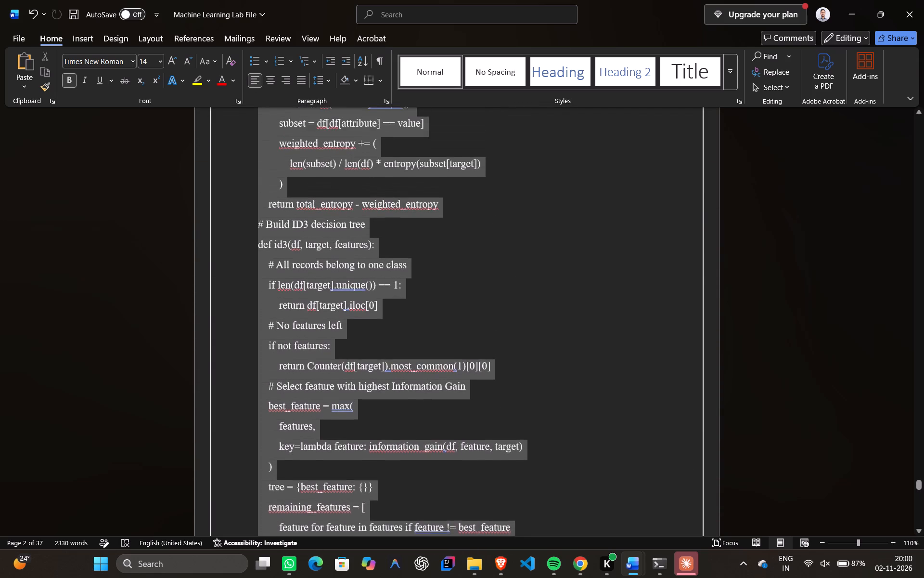
left_click_drag(253, 98, 254, 100)
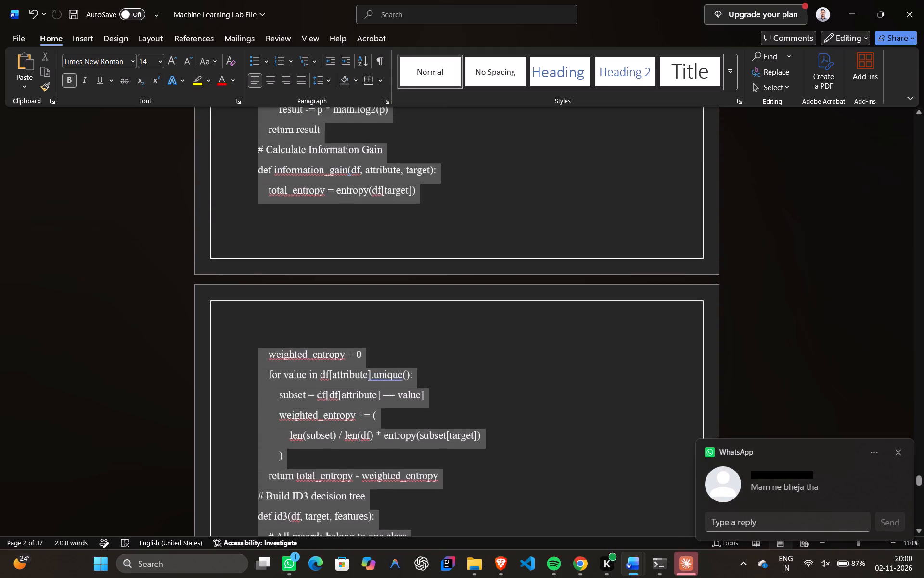
left_click_drag(254, 100, 254, 101)
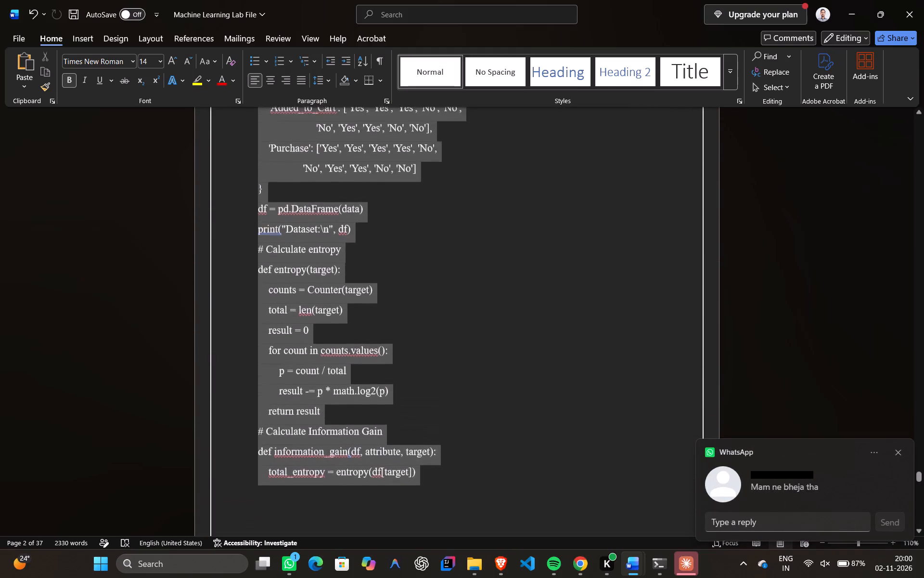
left_click_drag(254, 101, 254, 102)
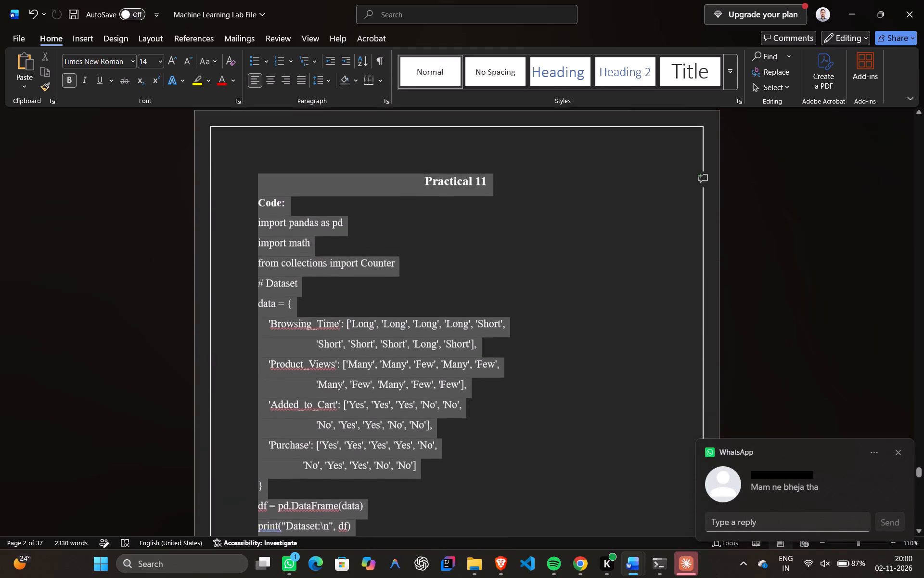
left_click_drag(254, 102, 260, 260)
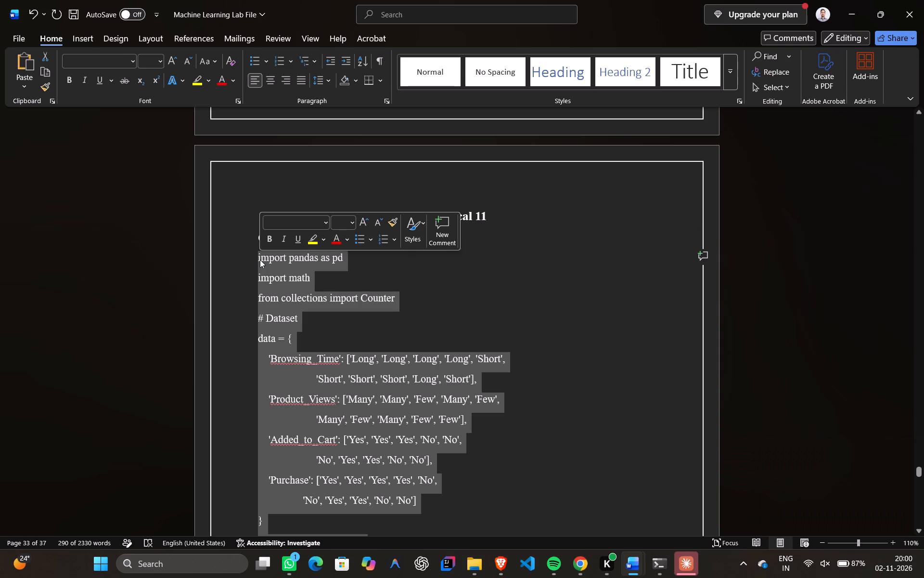
key("ctrl+v")
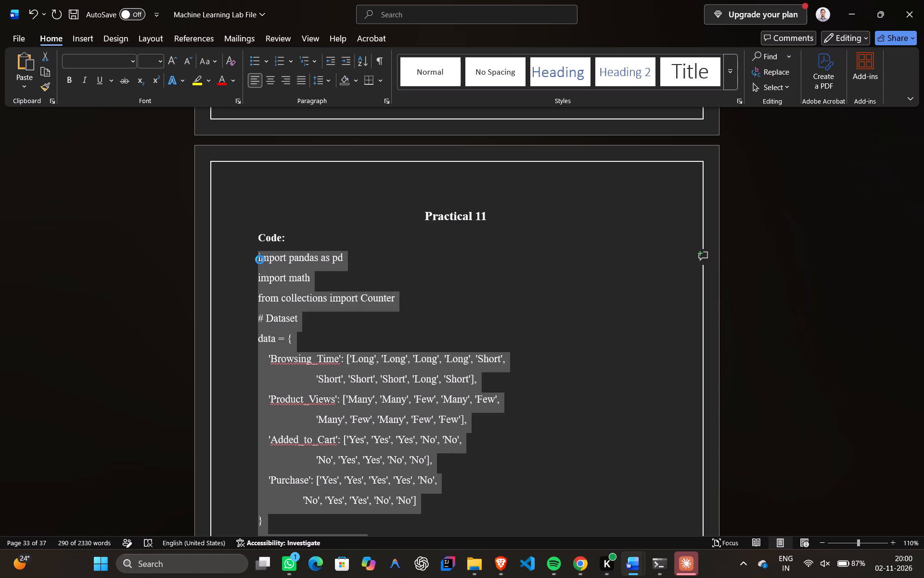
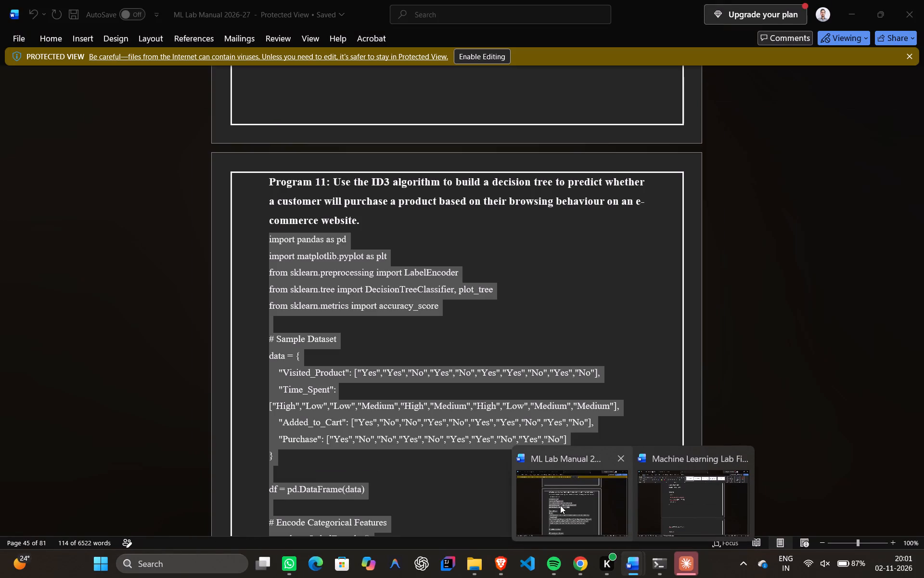
Switch to the ML Lab Manual 2026-27 document and skim the programs after Program 11, ending at the cover page.
left_click(560, 505)
left_click(763, 387)
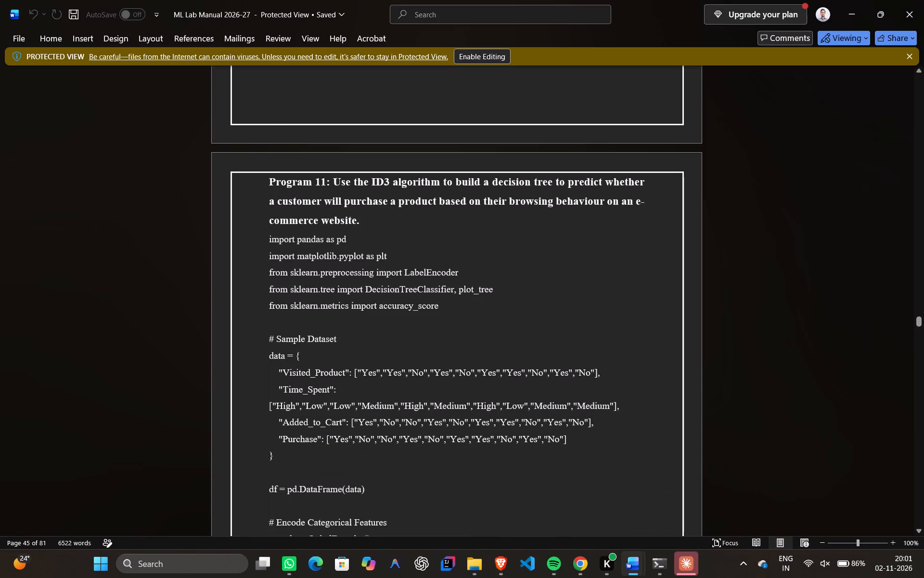
scroll(581, 430, "down", 19)
scroll(581, 430, "down", 5)
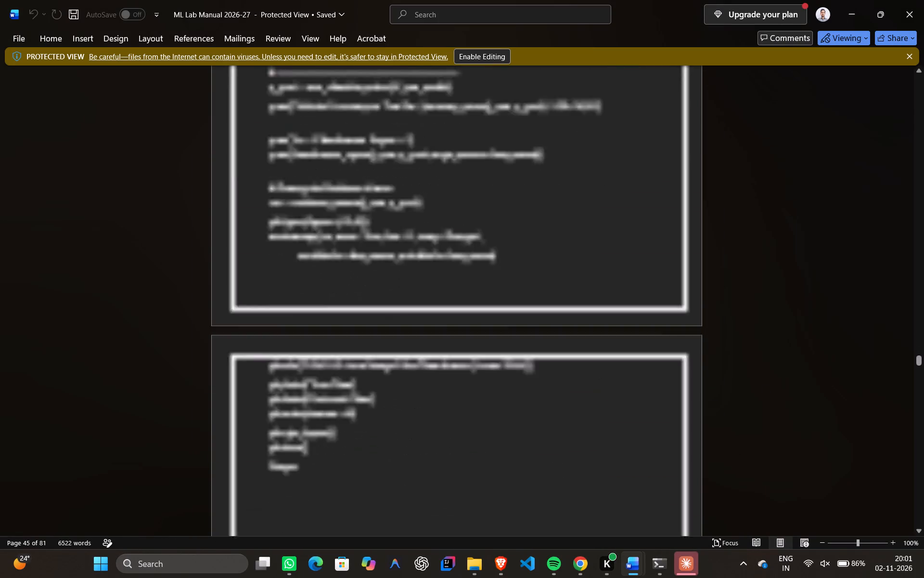
scroll(581, 430, "down", 8)
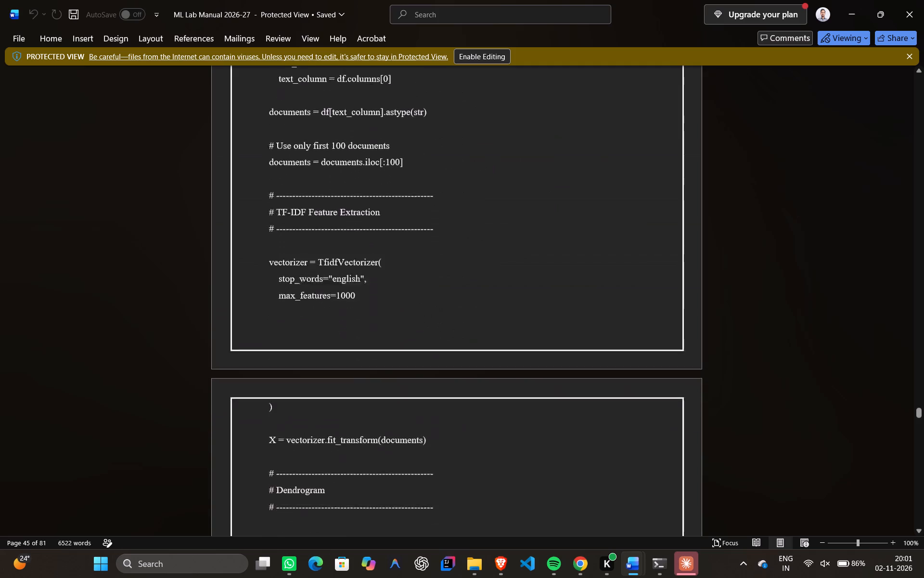
scroll(581, 430, "down", 8)
scroll(581, 430, "down", 20)
scroll(581, 430, "down", 1)
scroll(581, 430, "up", 4)
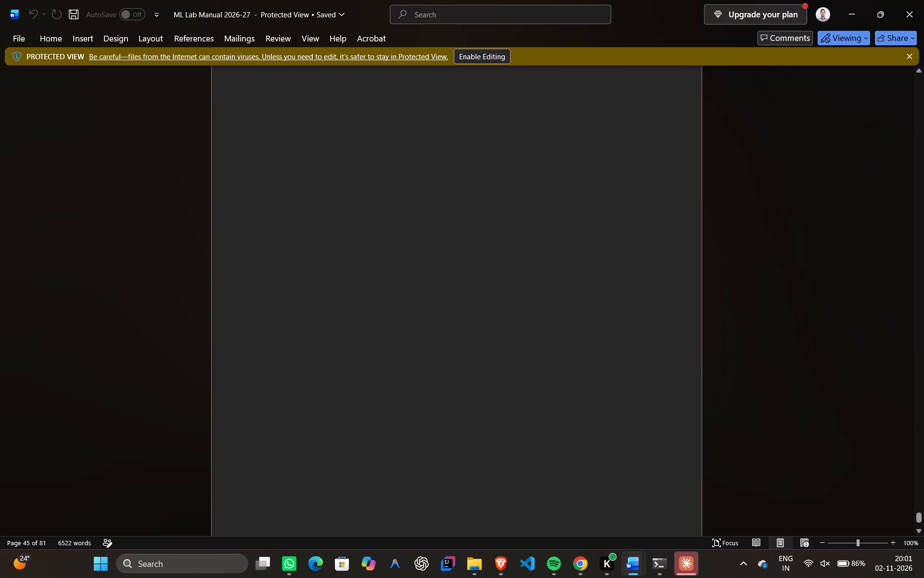
scroll(581, 430, "up", 18)
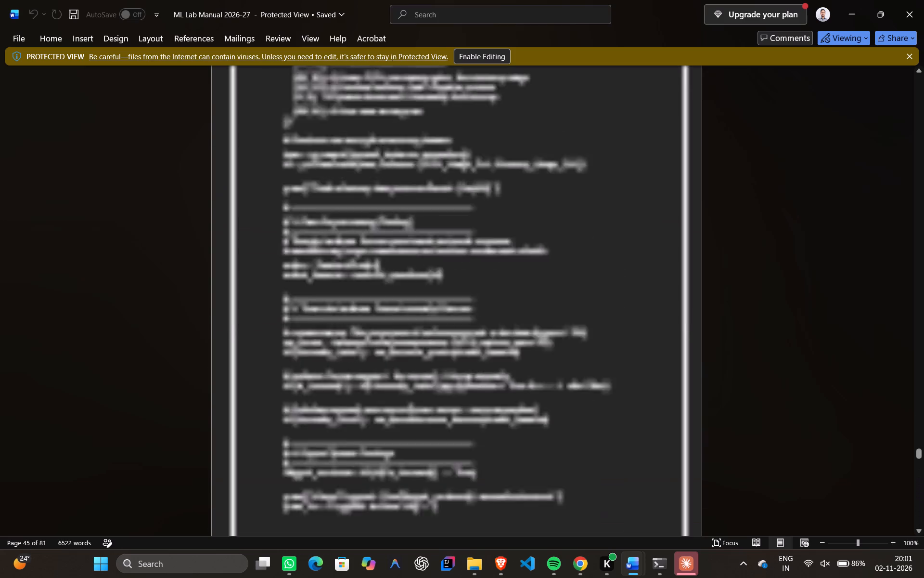
scroll(581, 430, "up", 15)
scroll(581, 430, "up", 14)
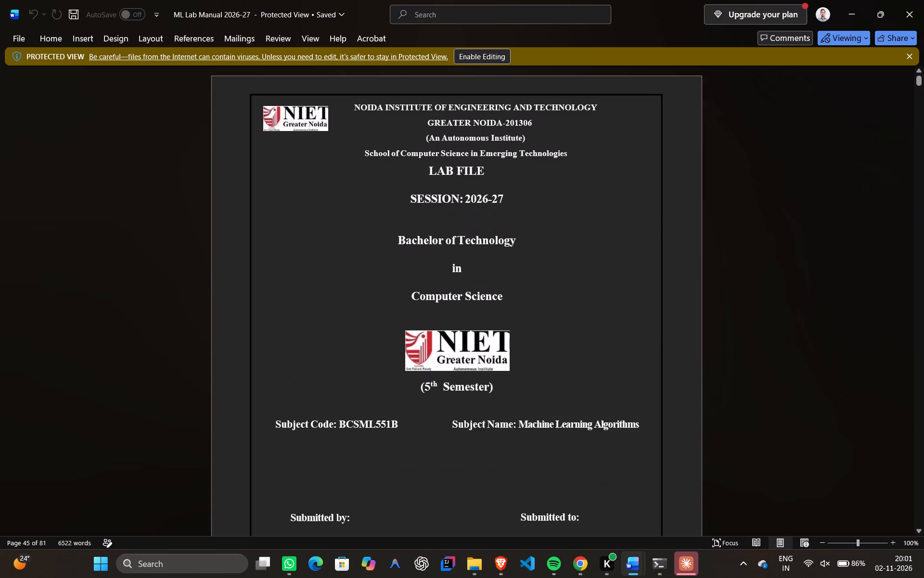
scroll(509, 386, "up", 1)
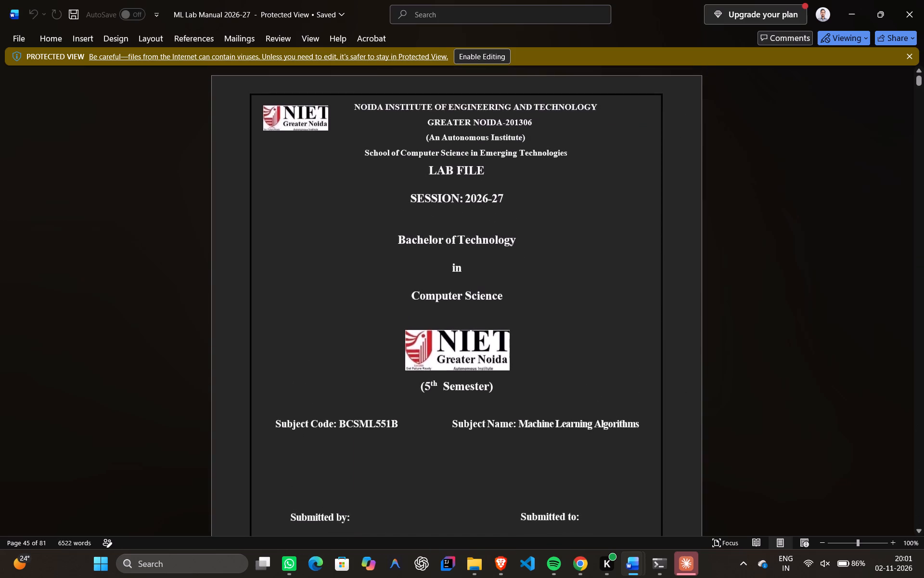
scroll(509, 386, "up", 1)
Examine the manual's front matter from Vision & Mission of Institute through Program Specific Outcomes to Mapping of CO, PO & PSO.
scroll(509, 386, "down", 7)
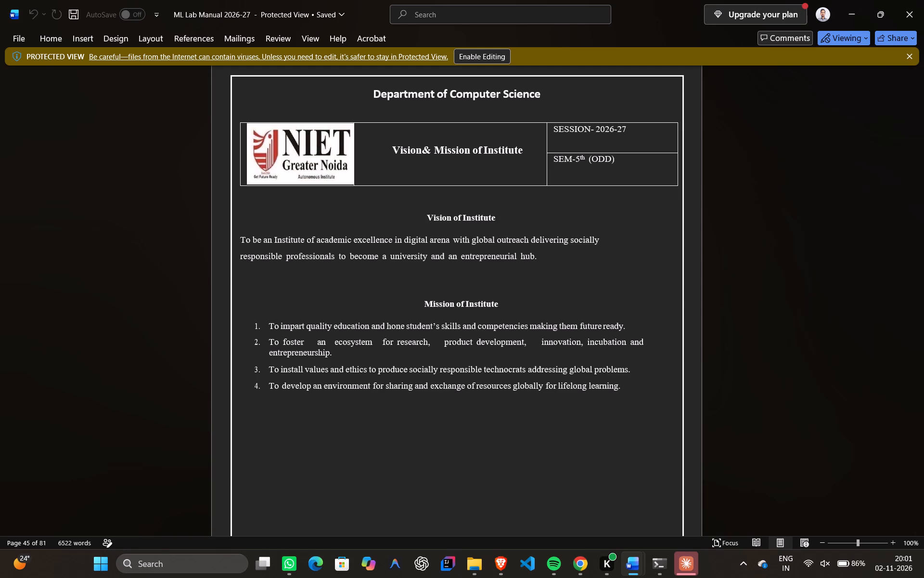
scroll(536, 352, "down", 3)
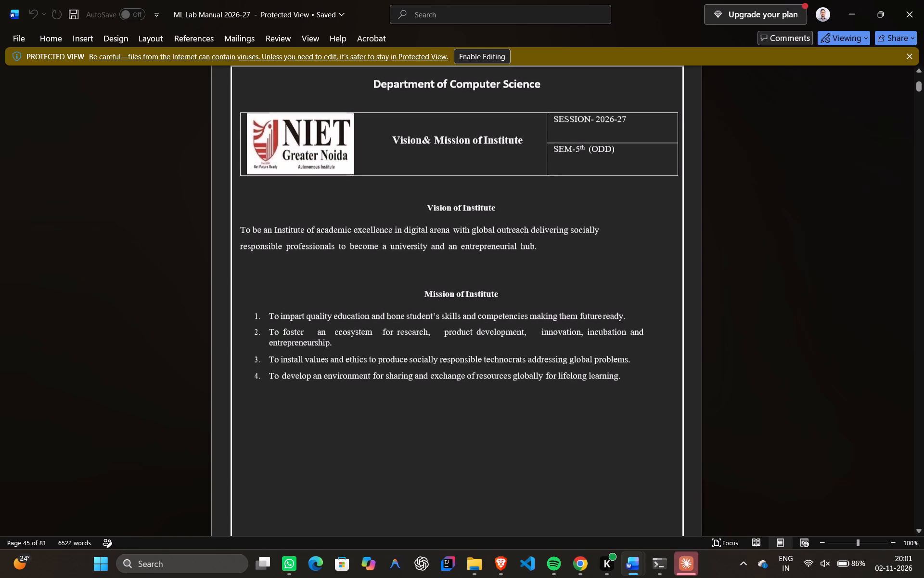
scroll(536, 352, "down", 3)
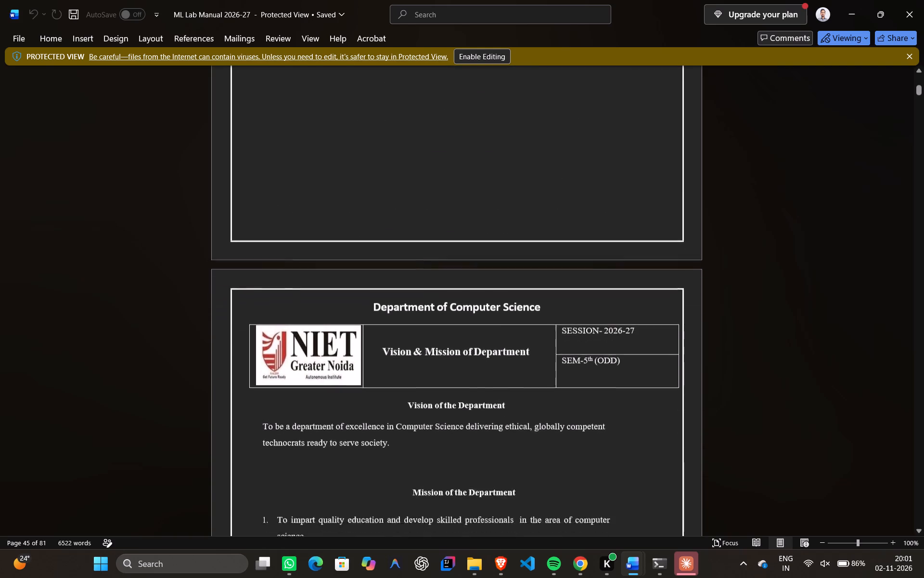
scroll(536, 352, "down", 6)
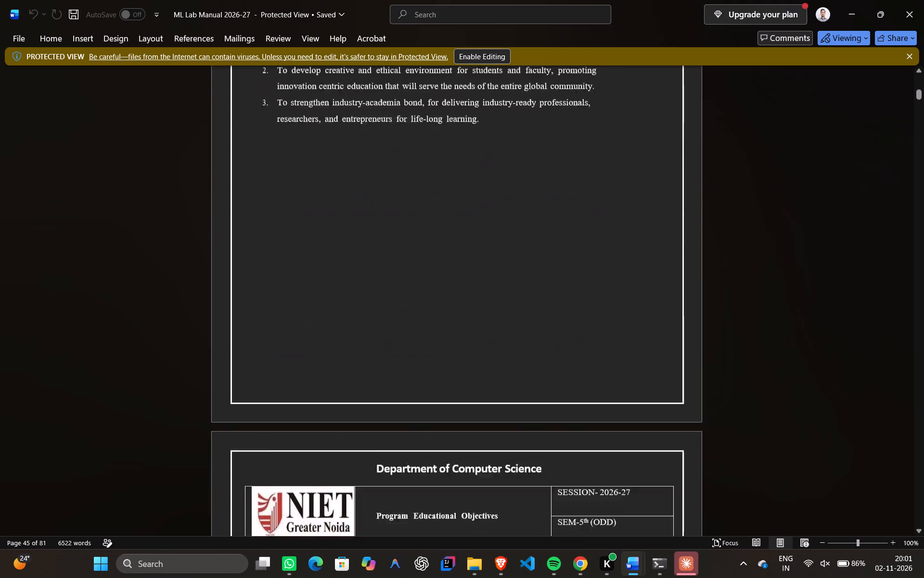
scroll(536, 352, "down", 1)
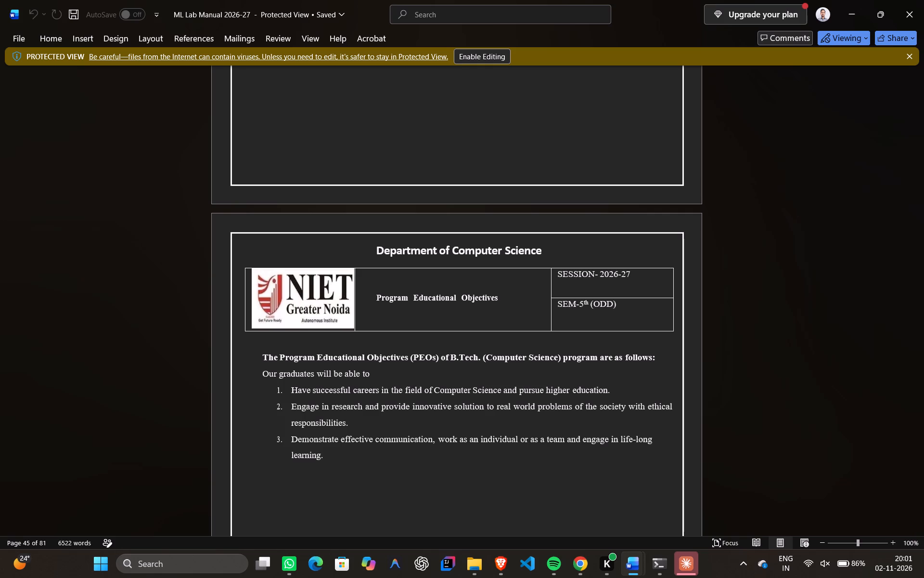
scroll(536, 352, "down", 1)
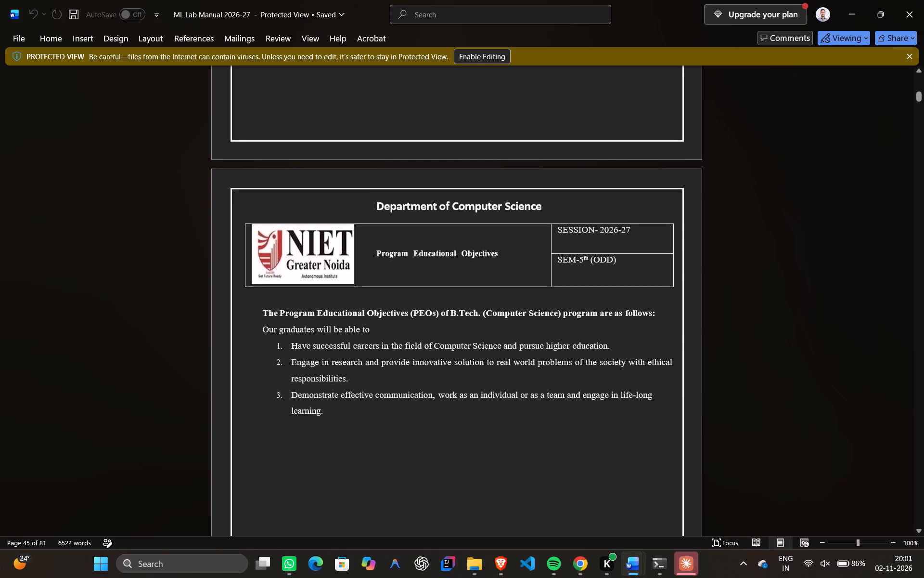
scroll(536, 352, "down", 5)
scroll(536, 352, "up", 2)
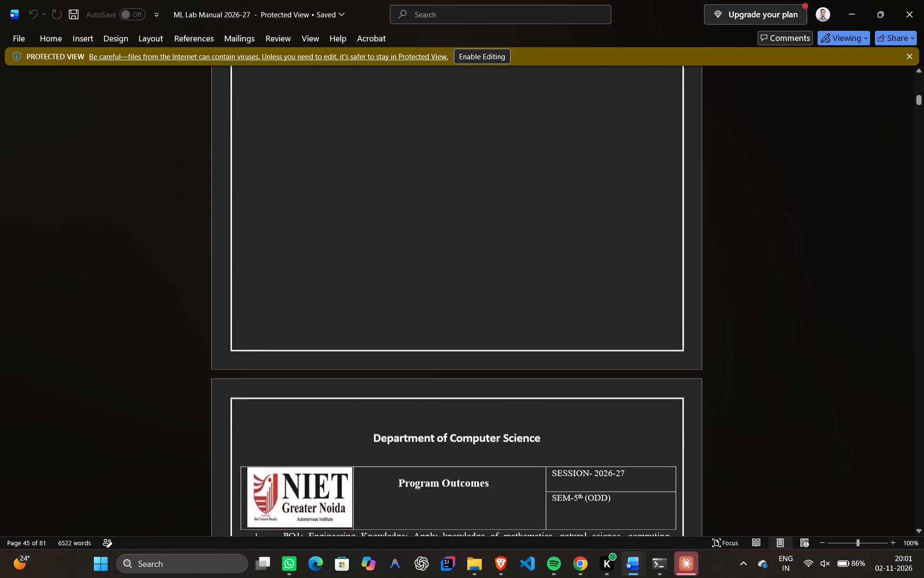
scroll(536, 352, "up", 2)
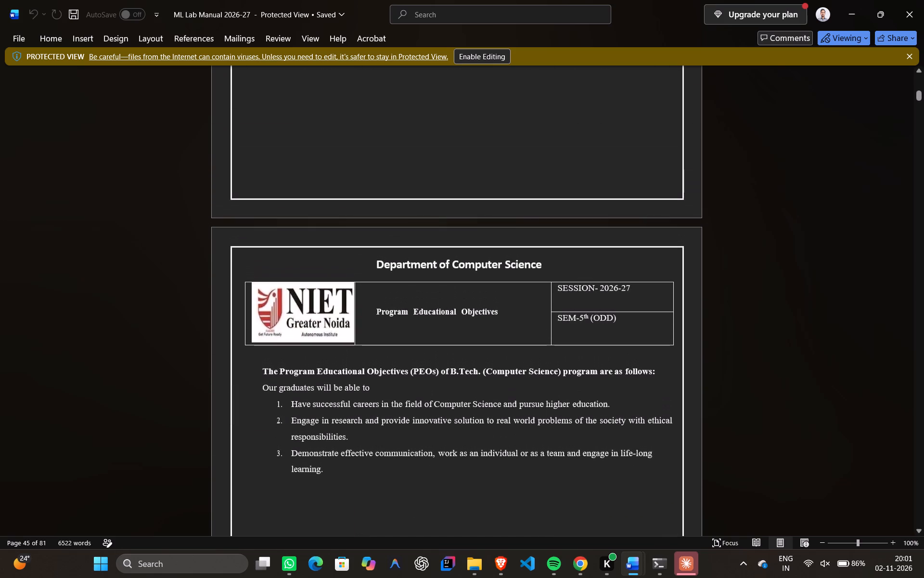
scroll(536, 352, "down", 5)
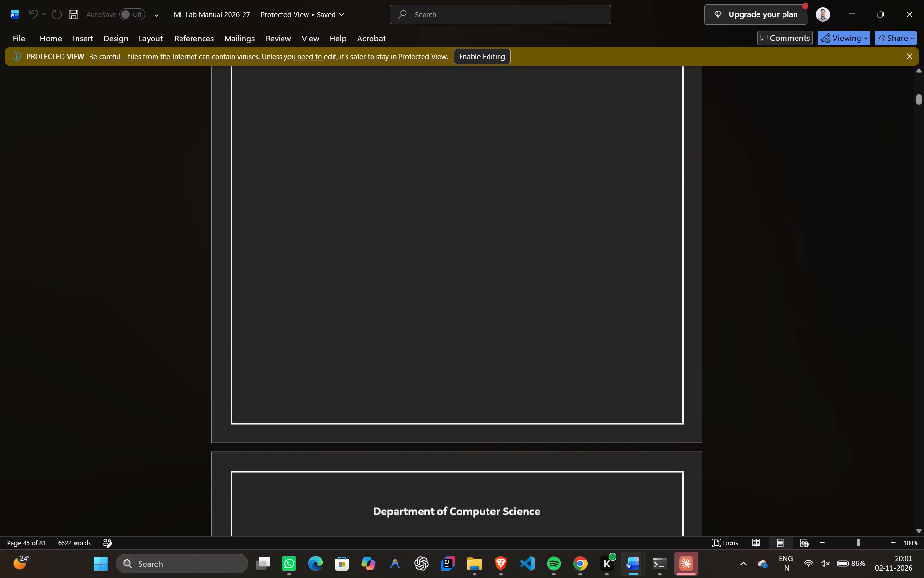
scroll(536, 352, "down", 7)
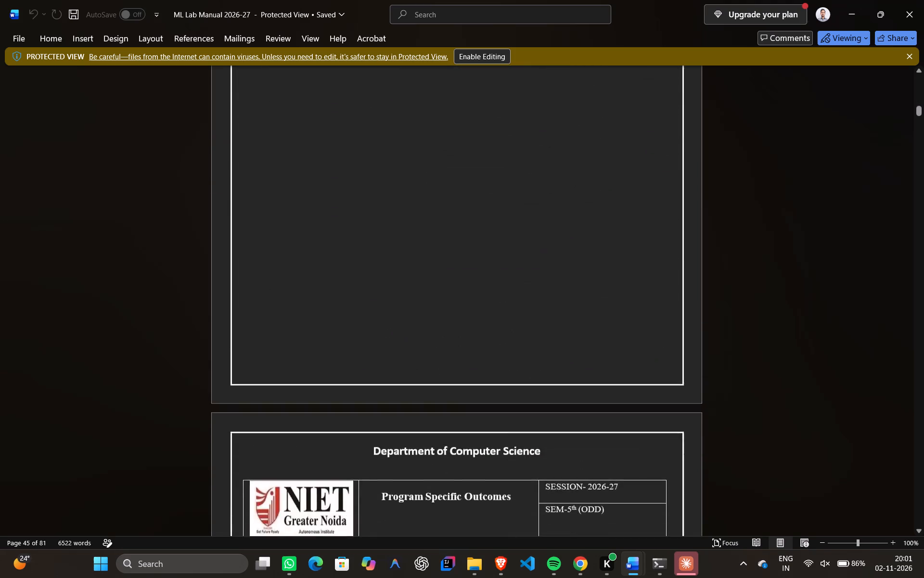
scroll(536, 352, "down", 4)
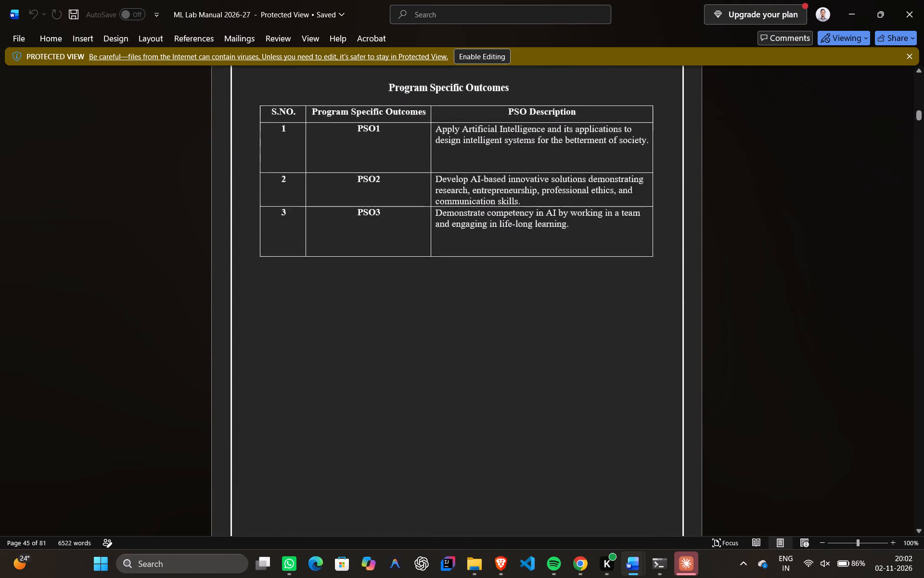
scroll(536, 352, "down", 4)
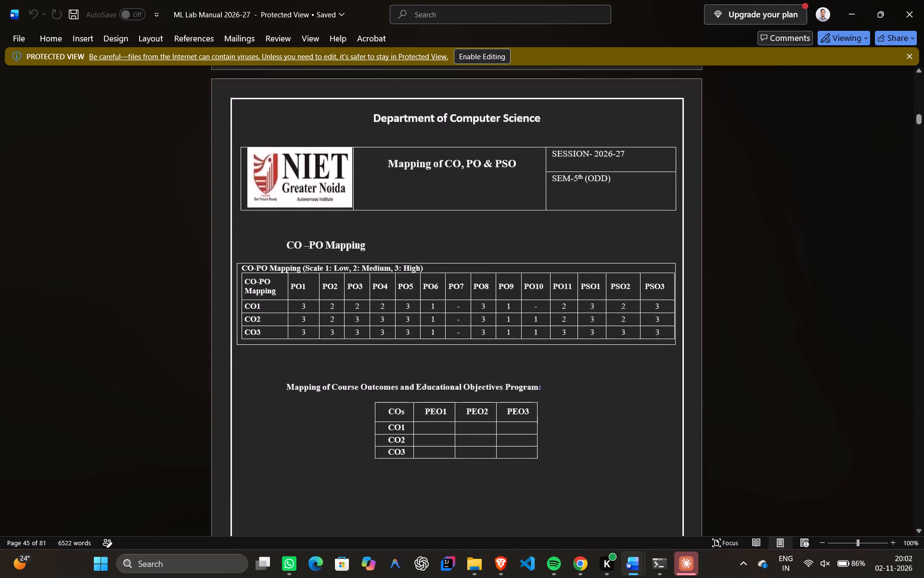
Examine the manual's List of Experiments and Index pages, down to the start of Program 1.
scroll(536, 352, "down", 3)
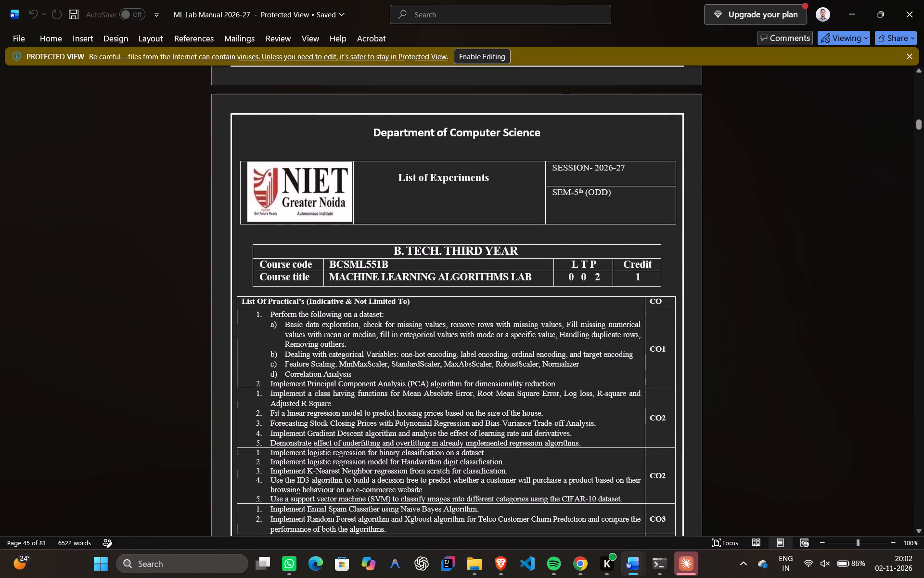
scroll(536, 352, "down", 2)
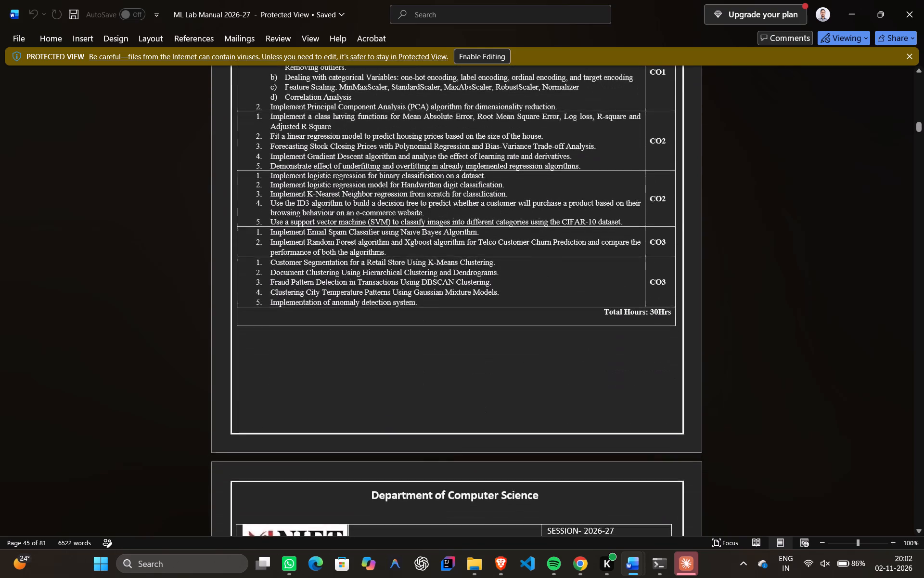
scroll(536, 352, "up", 2)
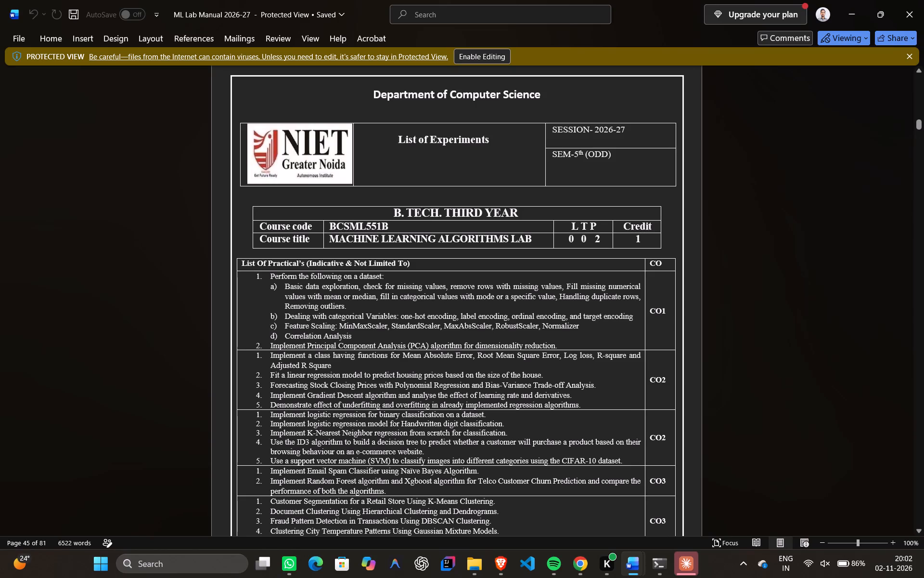
scroll(464, 275, "down", 2)
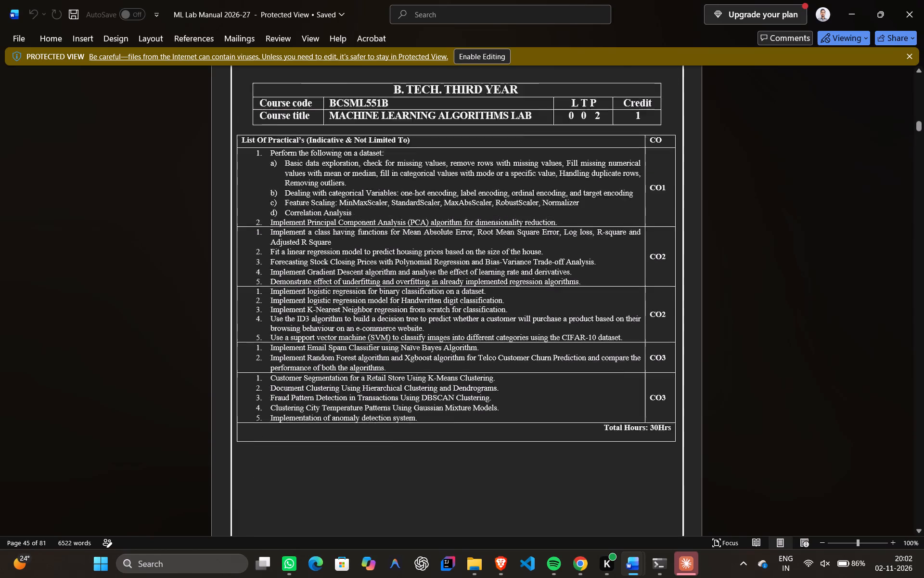
scroll(464, 275, "down", 3)
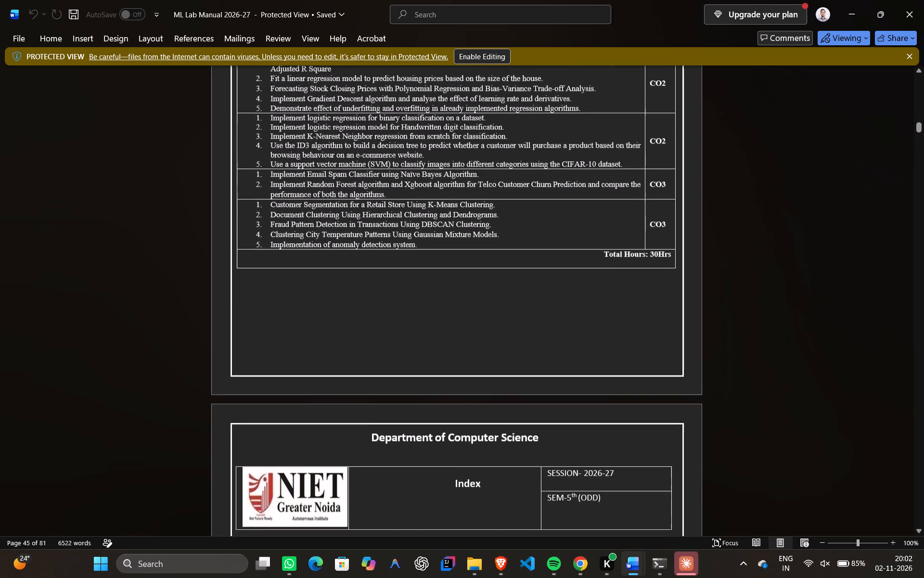
scroll(464, 275, "down", 2)
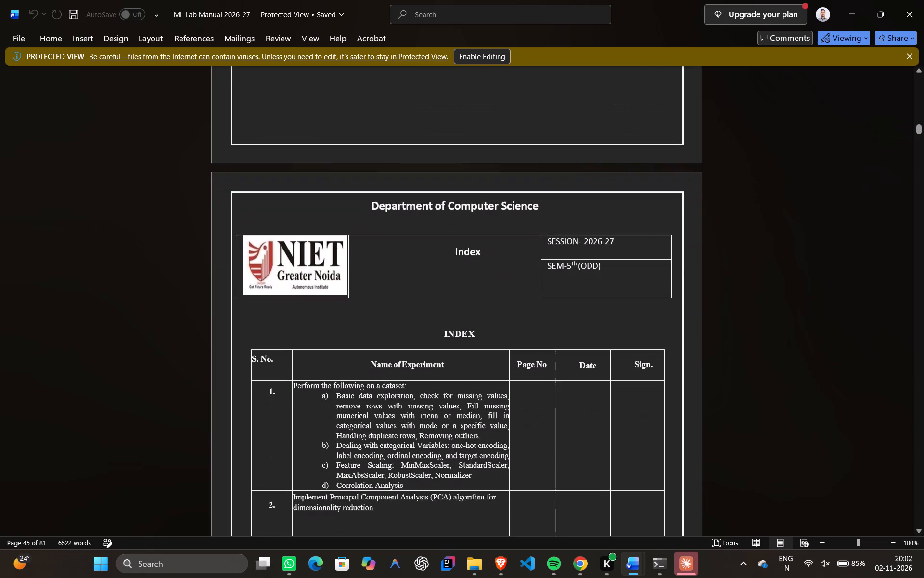
scroll(464, 275, "down", 8)
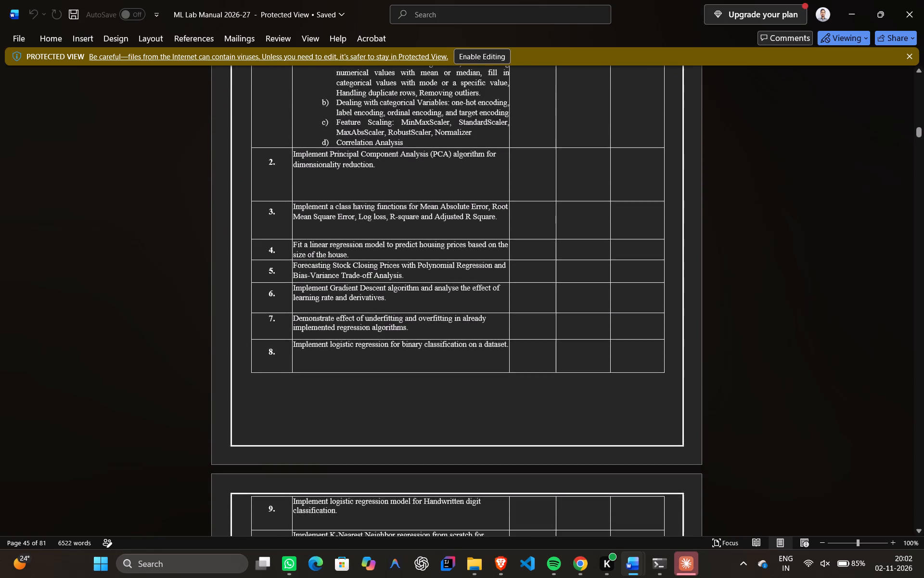
scroll(464, 275, "down", 6)
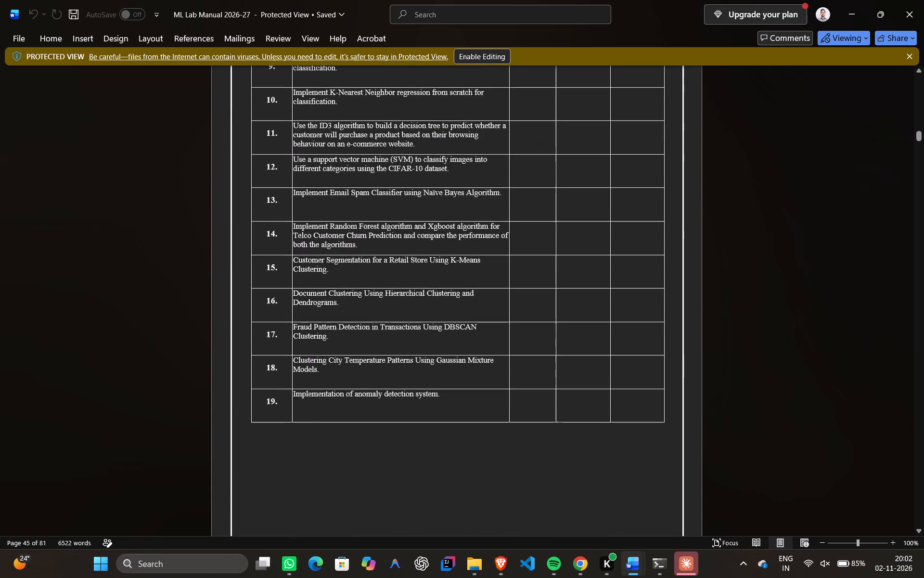
scroll(464, 275, "down", 3)
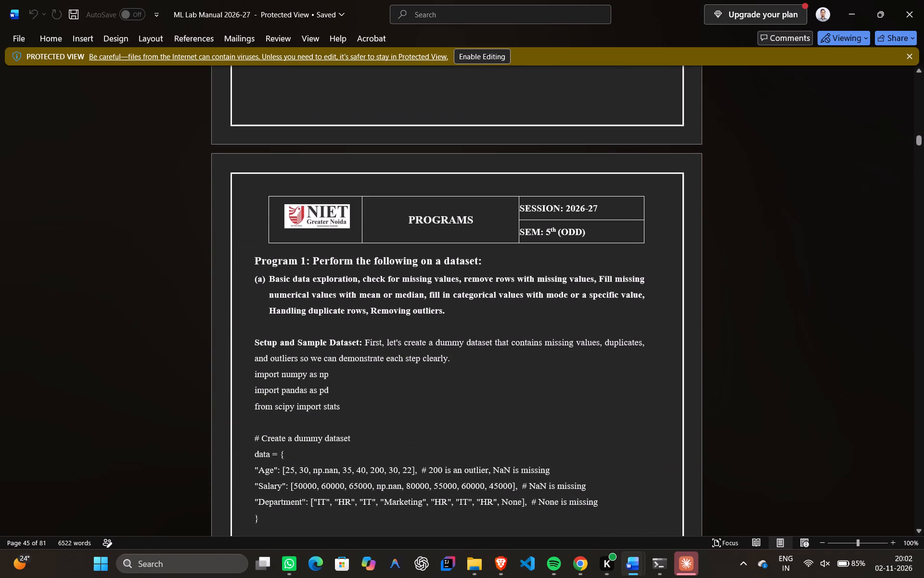
Enable editing for the ML Lab Manual 2026-27 document and view the submission fields on its cover page.
left_click(491, 60)
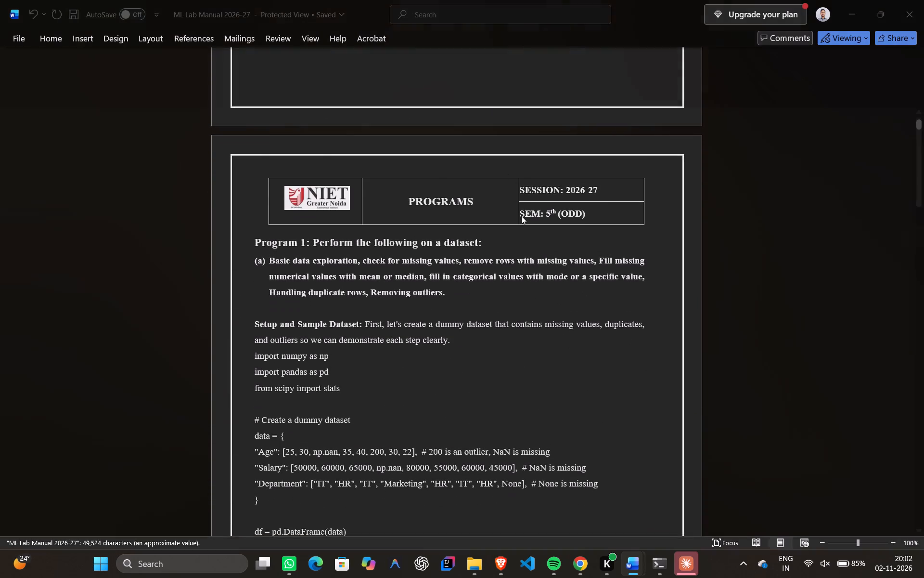
scroll(521, 216, "up", 4)
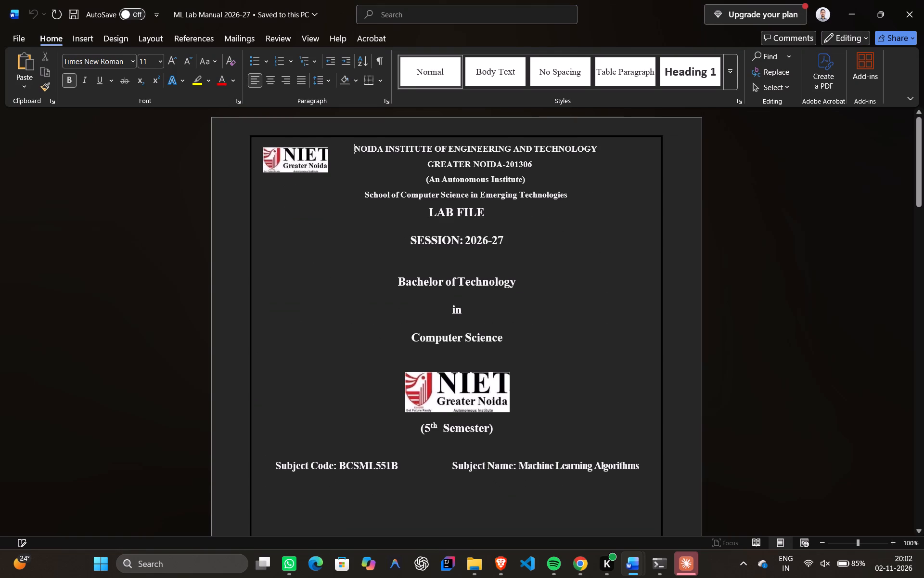
scroll(574, 385, "down", 4)
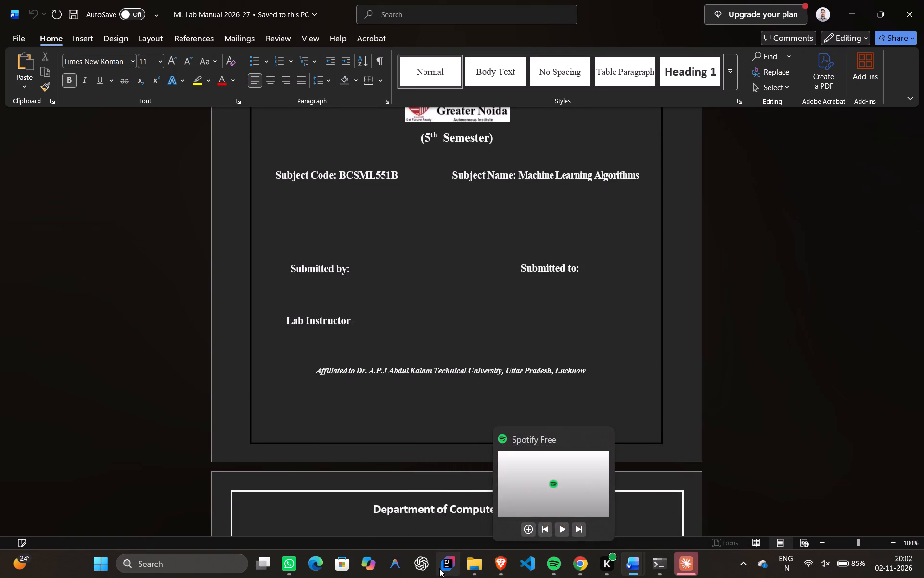
Reorder the taskbar so that WhatsApp sits between IntelliJ IDEA and File Explorer.
left_click_drag(292, 565, 463, 577)
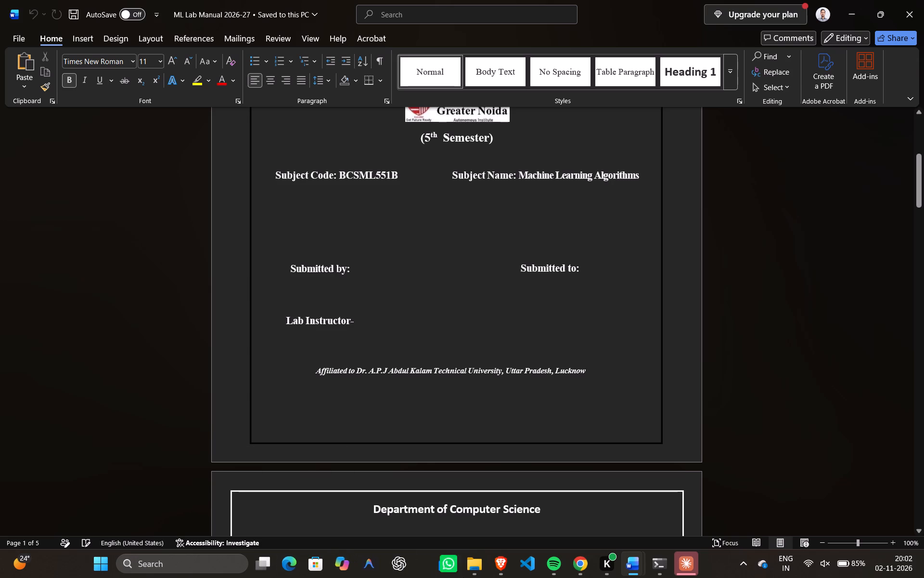
left_click_drag(463, 577, 453, 577)
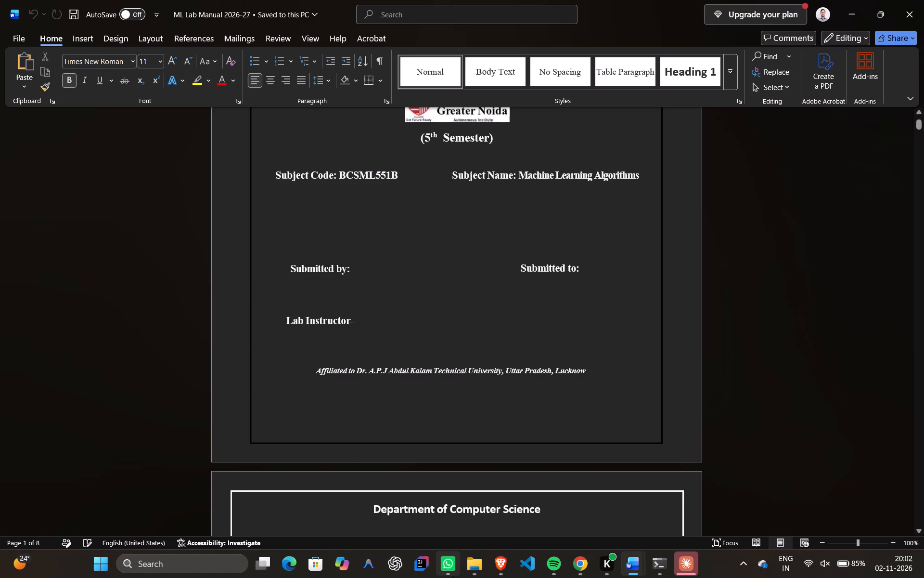
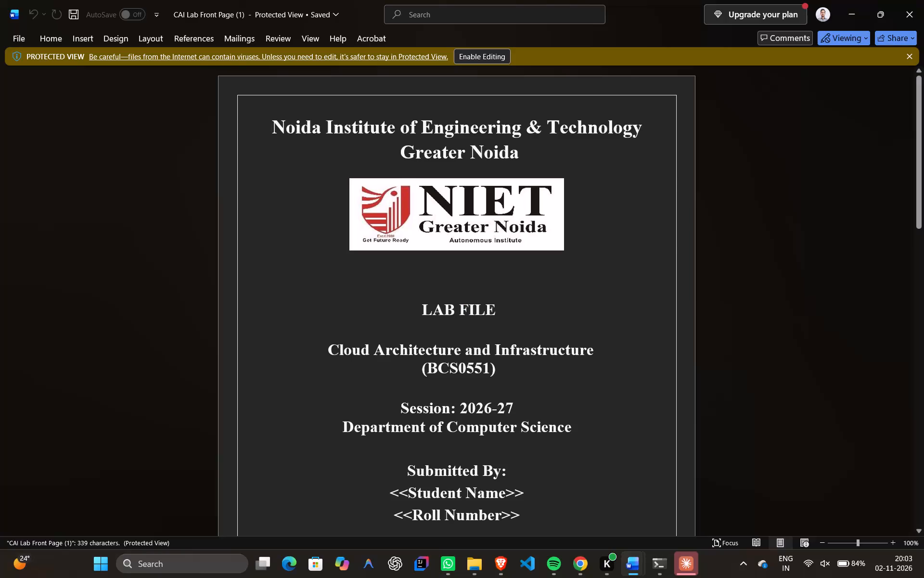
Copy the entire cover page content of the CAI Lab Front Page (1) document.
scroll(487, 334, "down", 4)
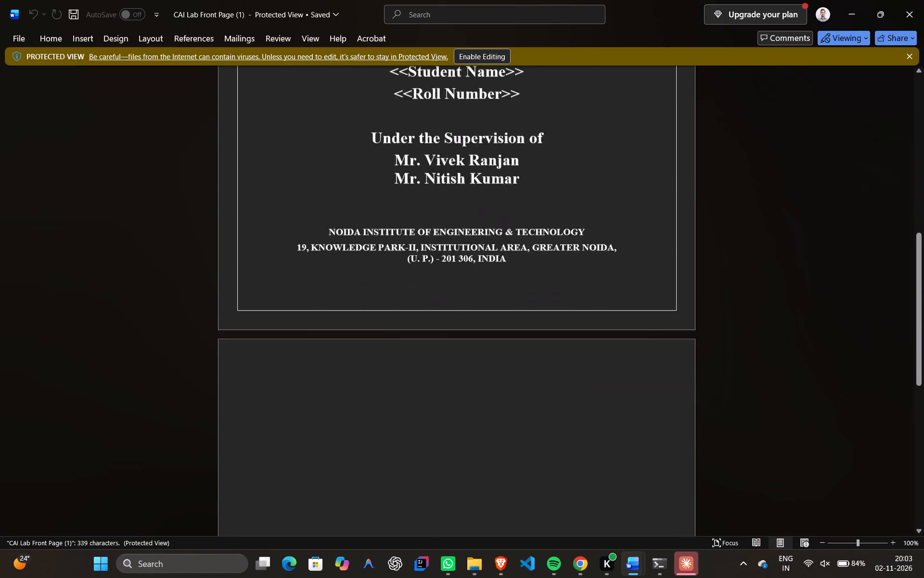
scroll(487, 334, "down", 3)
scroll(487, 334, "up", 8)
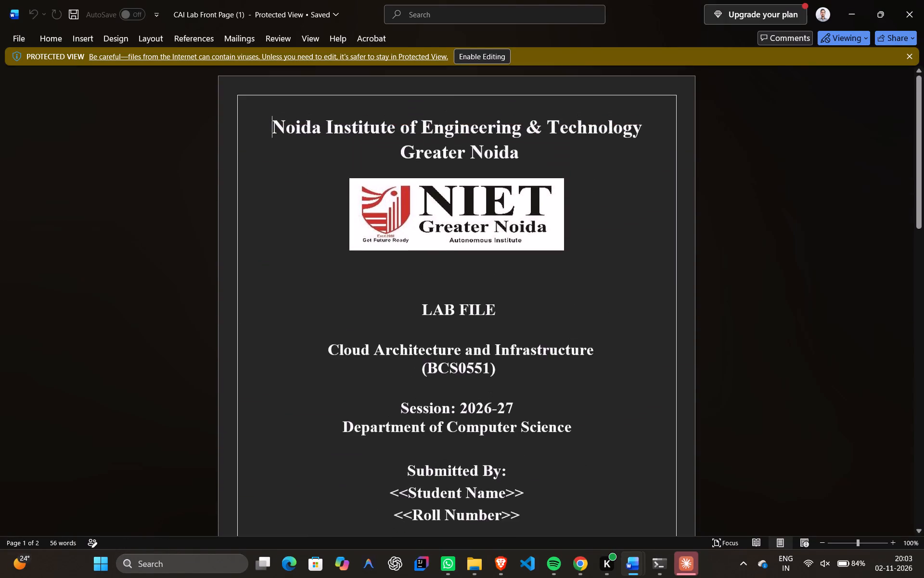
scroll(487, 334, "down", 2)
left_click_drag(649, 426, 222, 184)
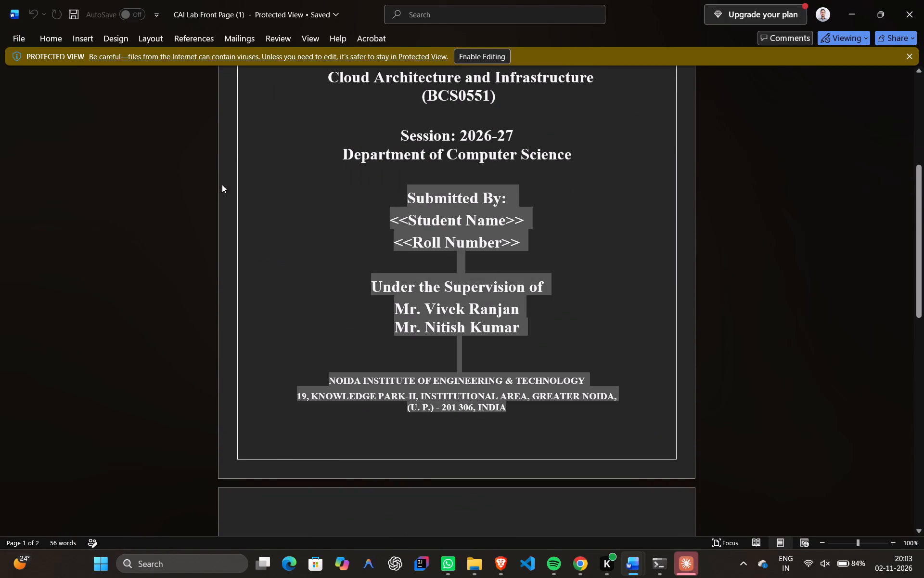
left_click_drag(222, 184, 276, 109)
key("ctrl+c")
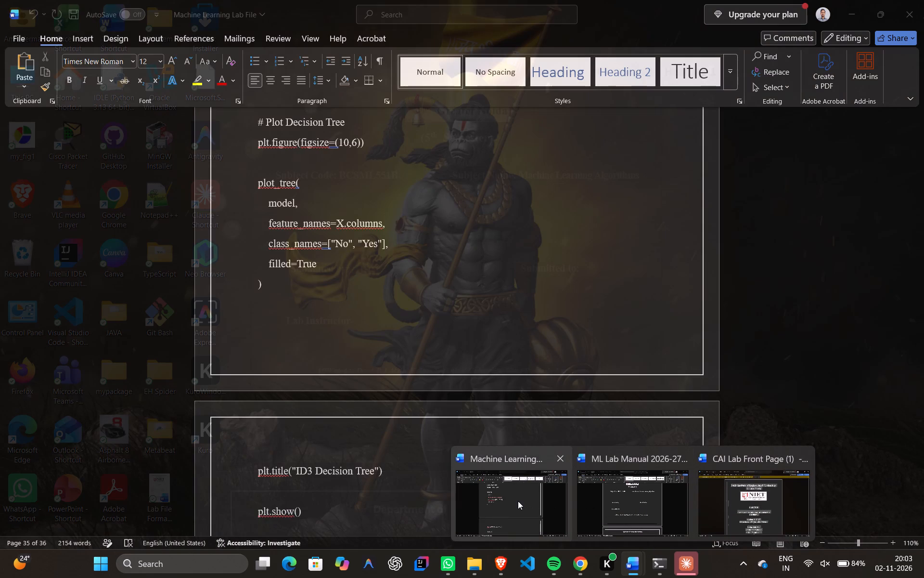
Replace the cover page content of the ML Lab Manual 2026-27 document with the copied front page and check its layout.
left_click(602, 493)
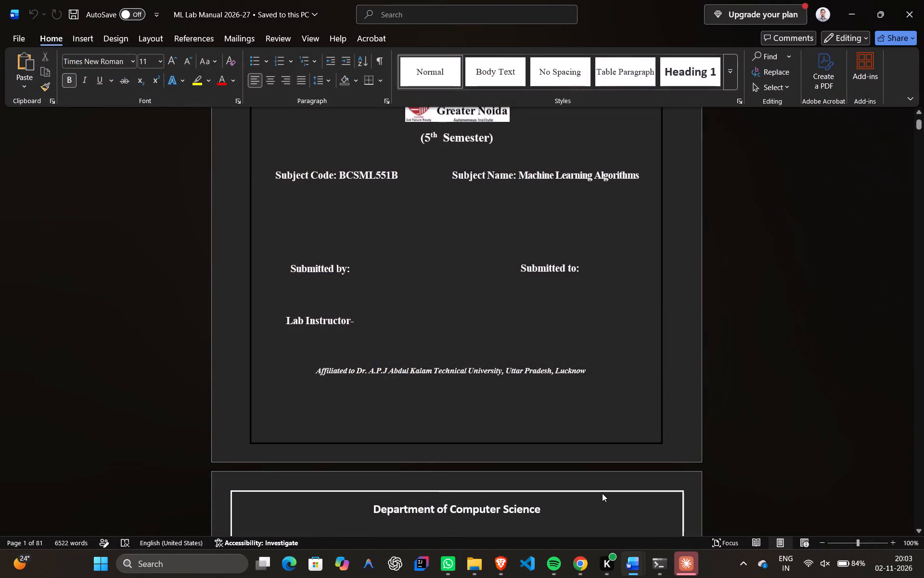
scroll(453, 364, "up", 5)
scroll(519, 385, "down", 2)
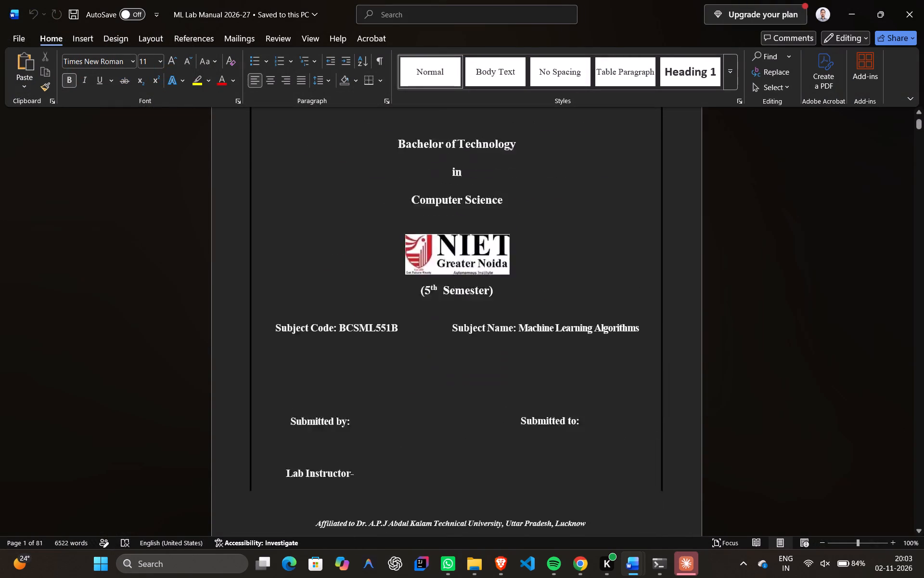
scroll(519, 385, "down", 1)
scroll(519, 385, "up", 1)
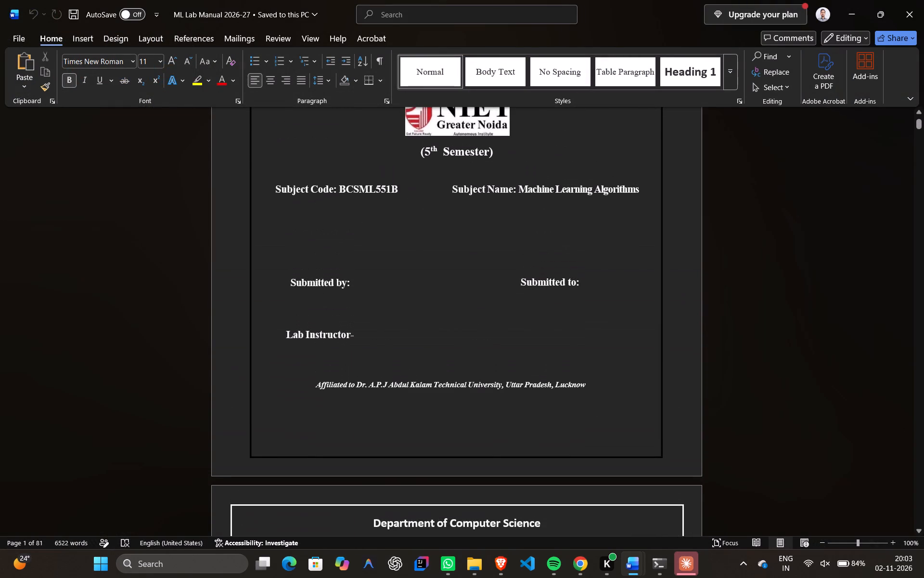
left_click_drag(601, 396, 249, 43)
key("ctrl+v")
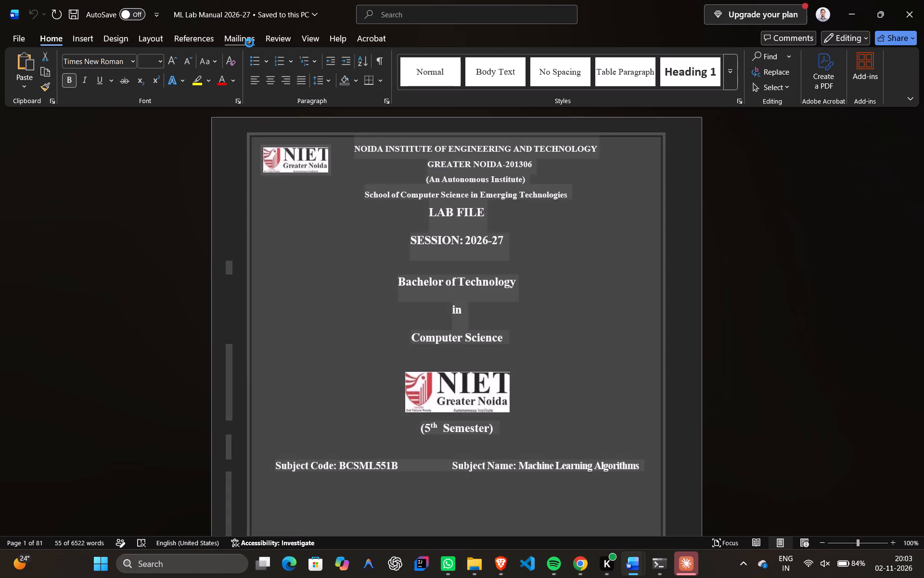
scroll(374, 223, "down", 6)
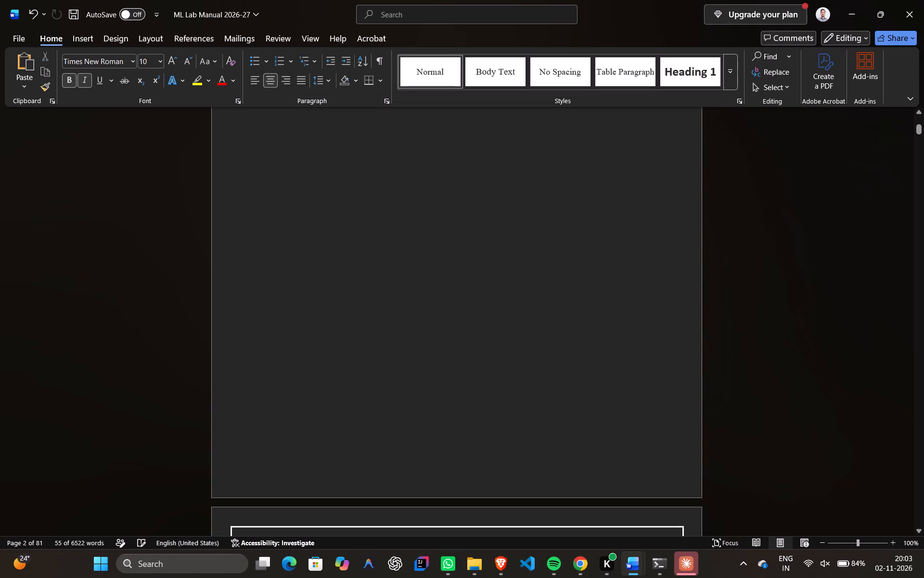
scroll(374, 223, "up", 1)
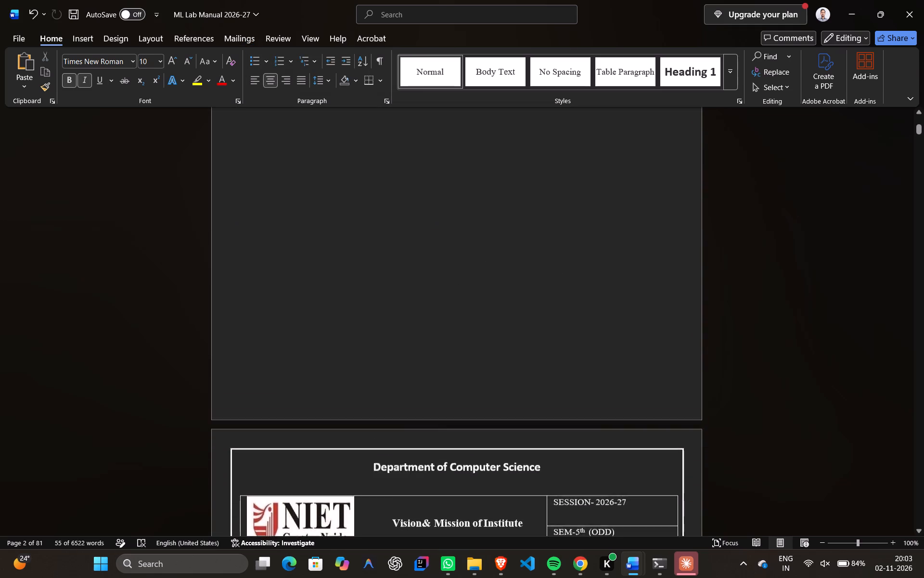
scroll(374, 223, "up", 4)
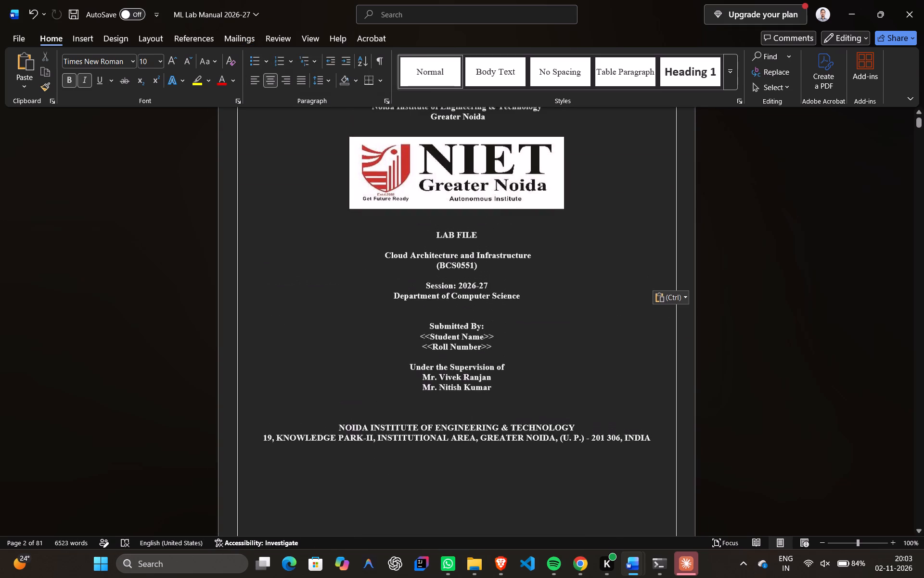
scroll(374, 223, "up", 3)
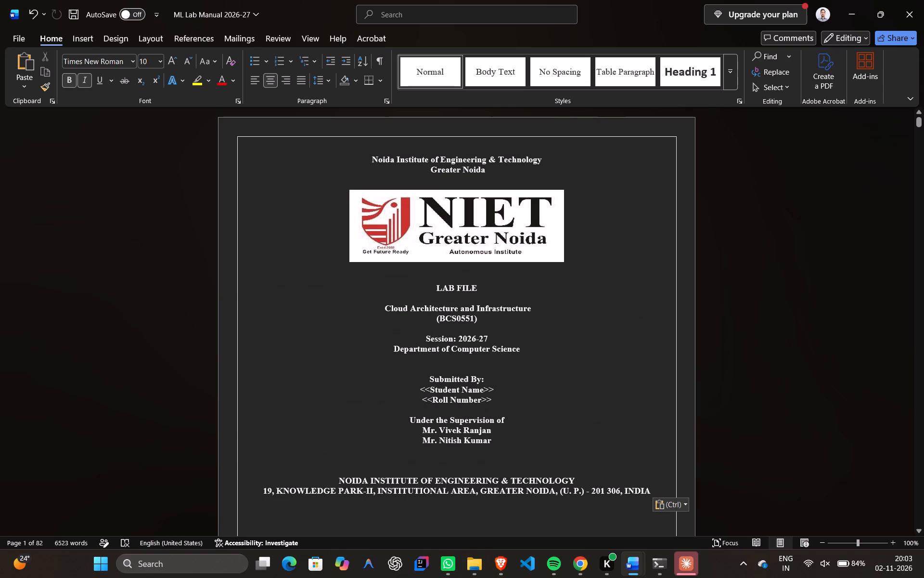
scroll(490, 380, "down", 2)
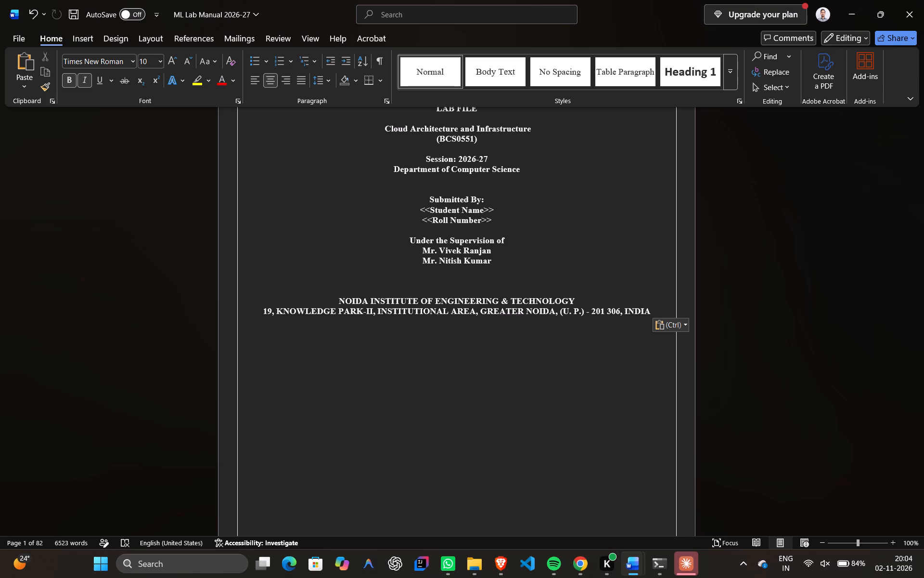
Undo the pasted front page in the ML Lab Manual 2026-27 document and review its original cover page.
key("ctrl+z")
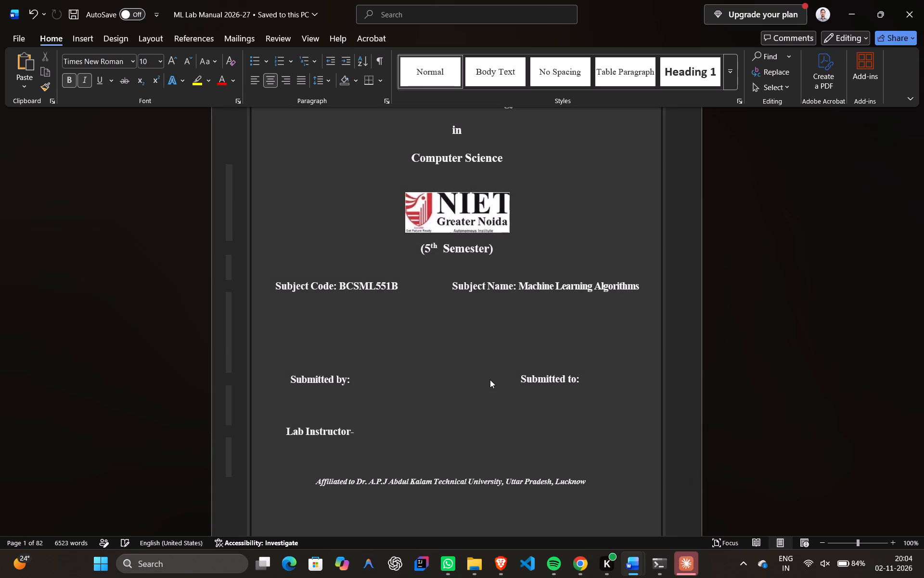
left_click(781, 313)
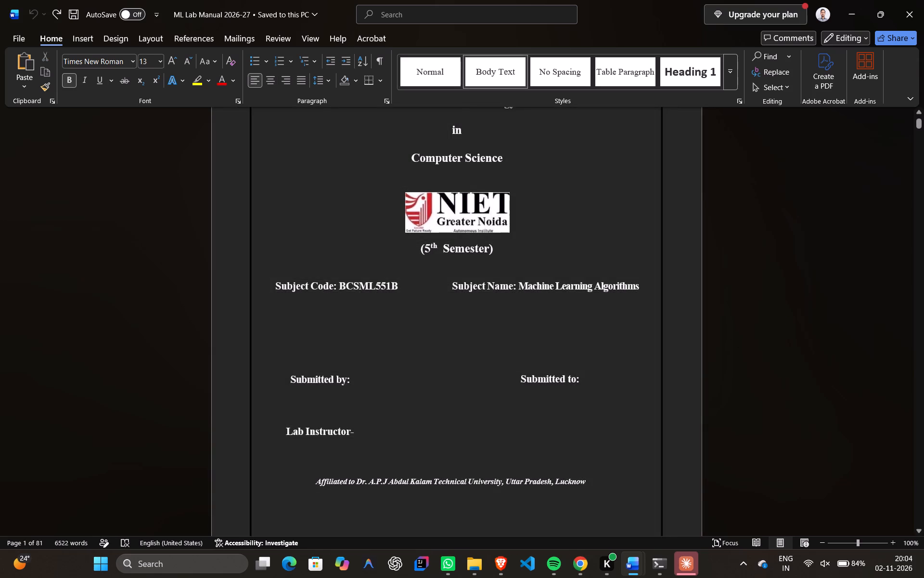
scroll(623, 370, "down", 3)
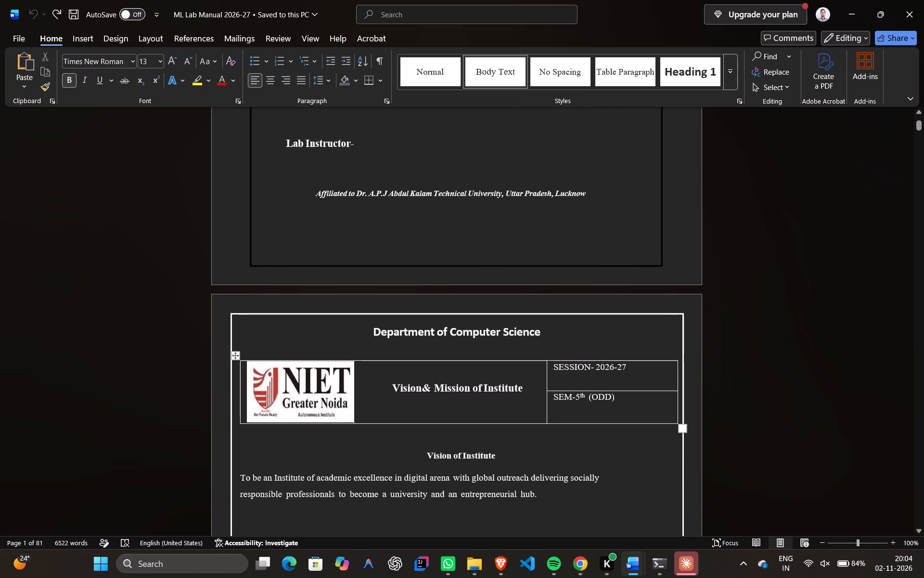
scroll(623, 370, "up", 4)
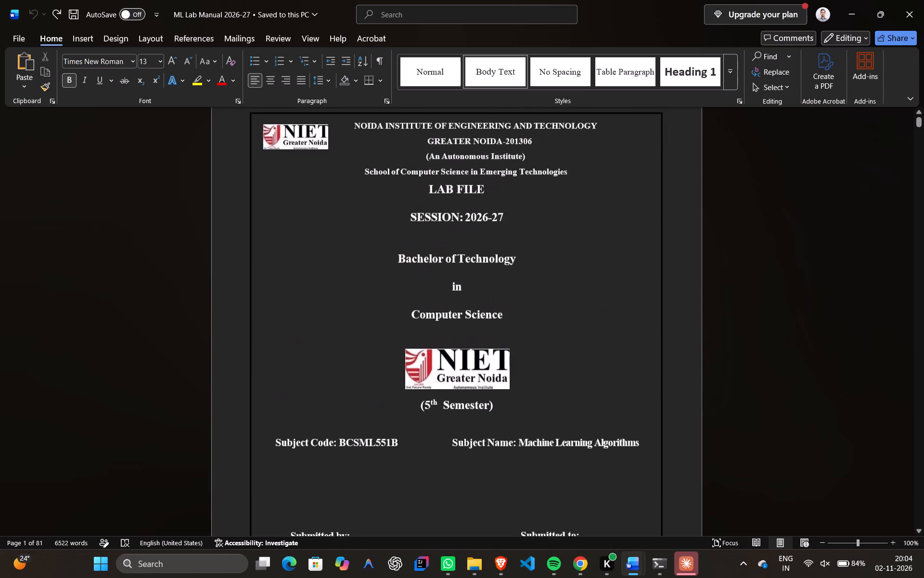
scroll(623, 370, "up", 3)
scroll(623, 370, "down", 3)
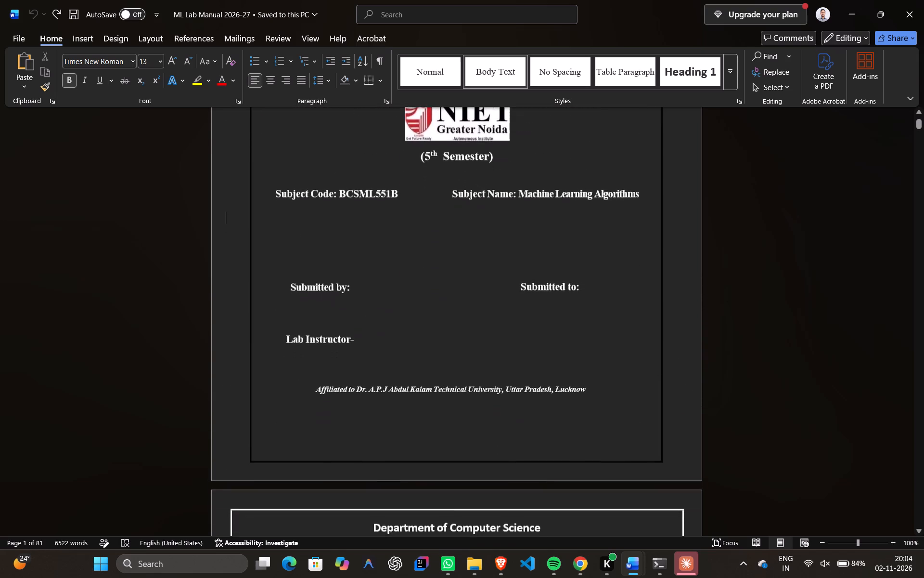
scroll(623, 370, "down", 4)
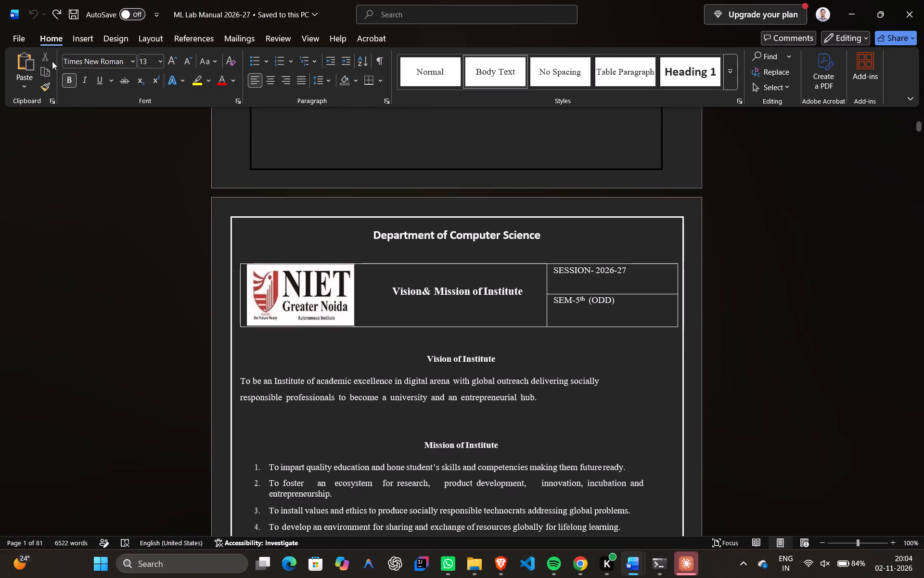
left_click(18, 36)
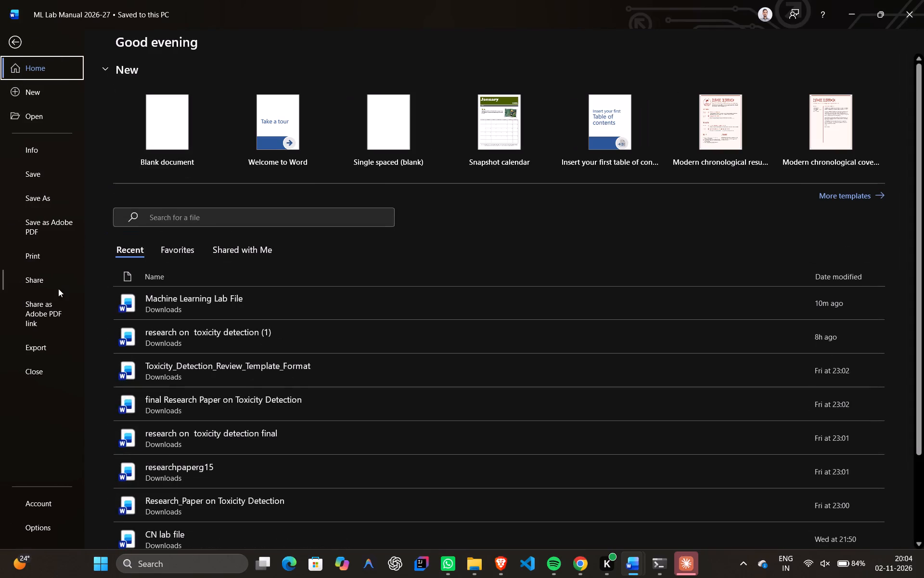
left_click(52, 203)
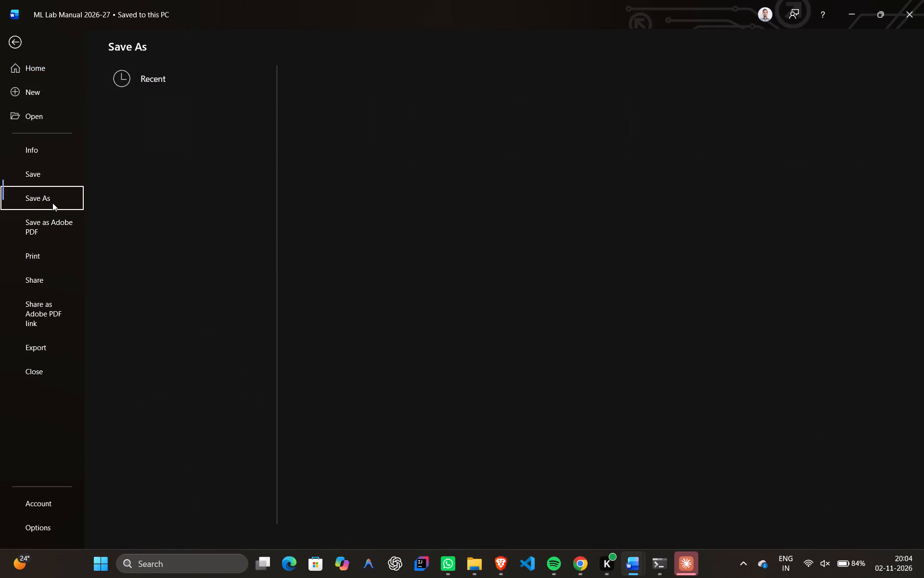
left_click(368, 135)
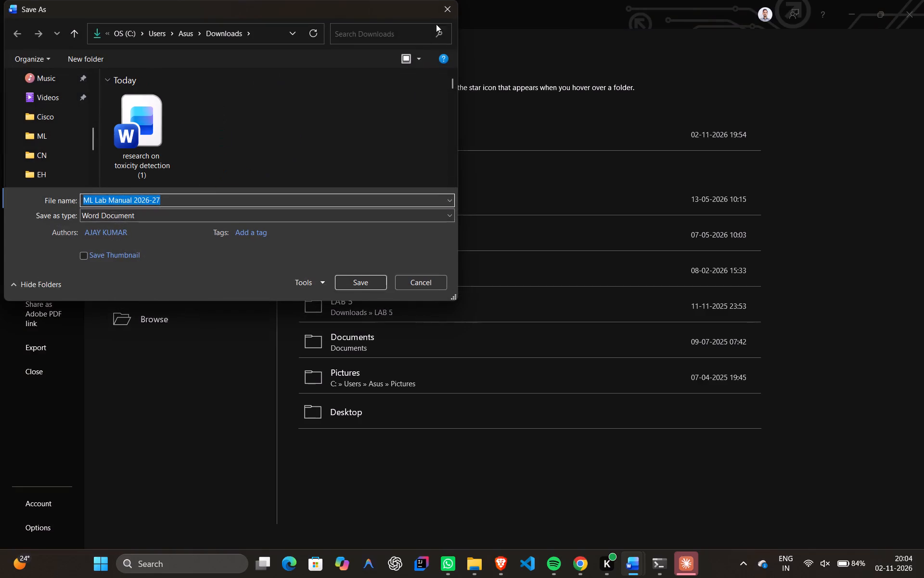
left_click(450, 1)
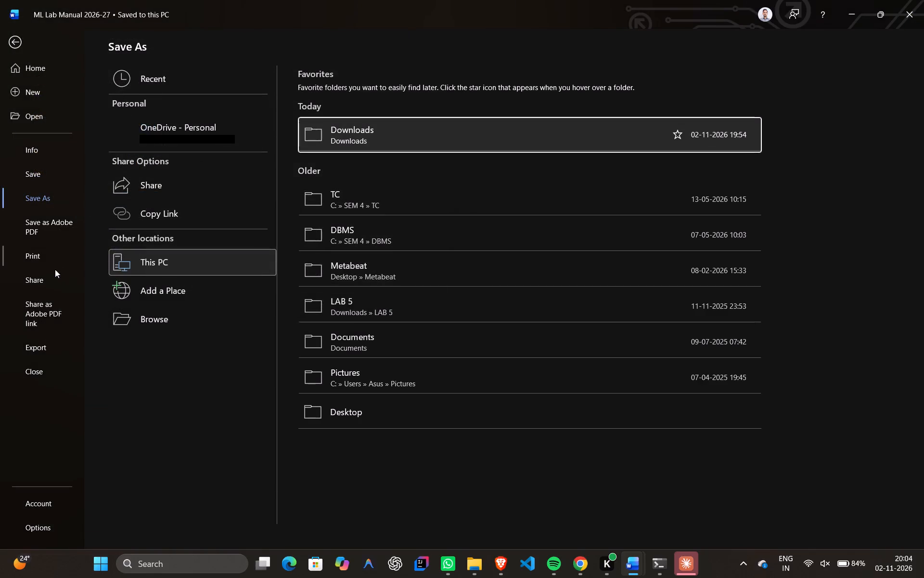
Print only pages 2-81 of the ML Lab Manual 2026-27 document.
left_click(34, 259)
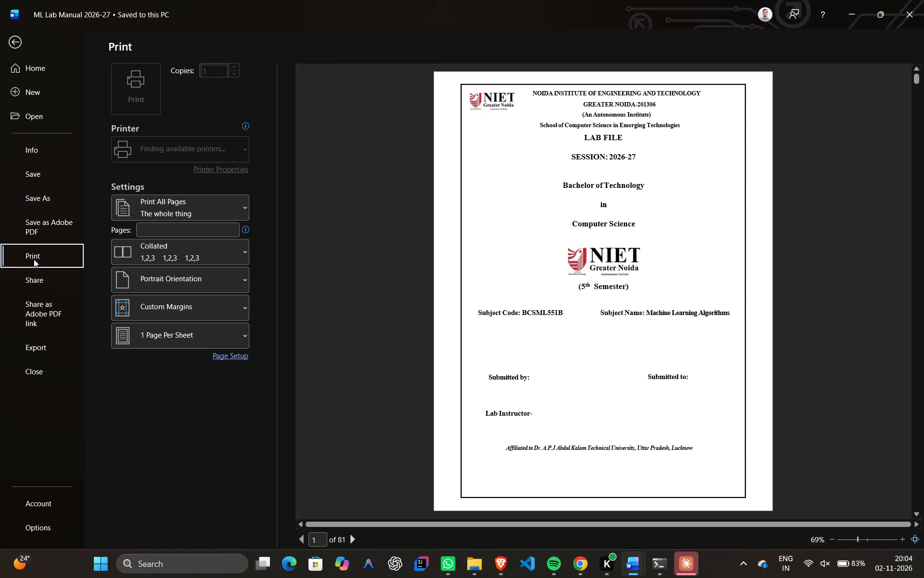
left_click(146, 231)
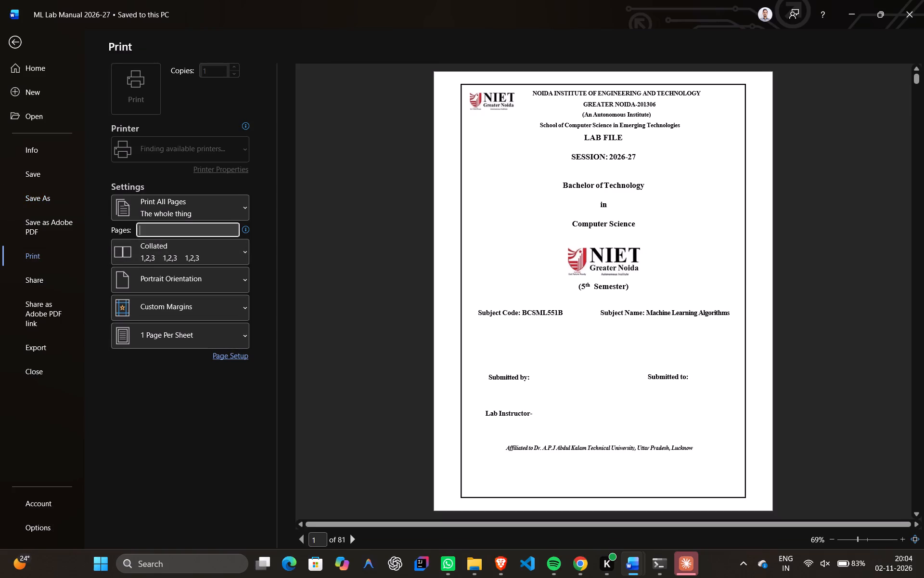
type("2-")
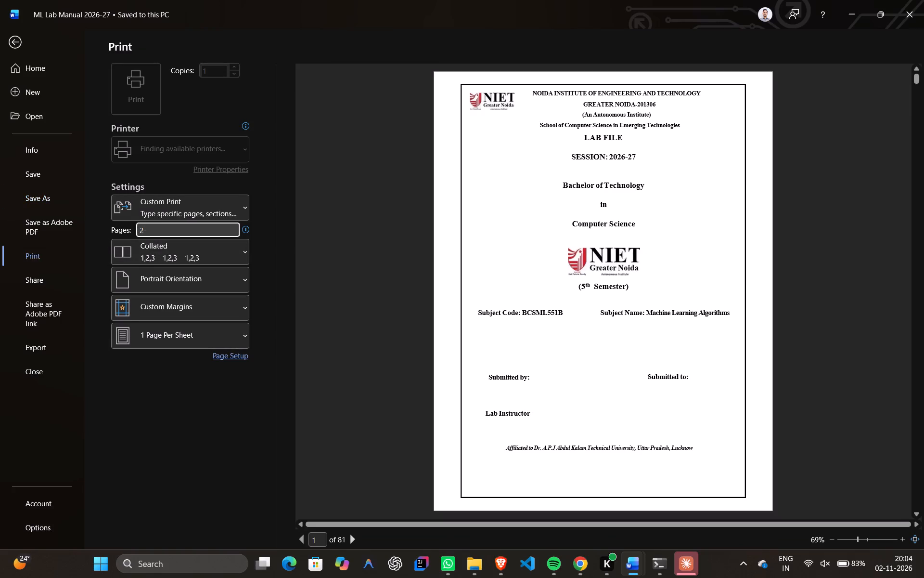
type("81")
key("Return")
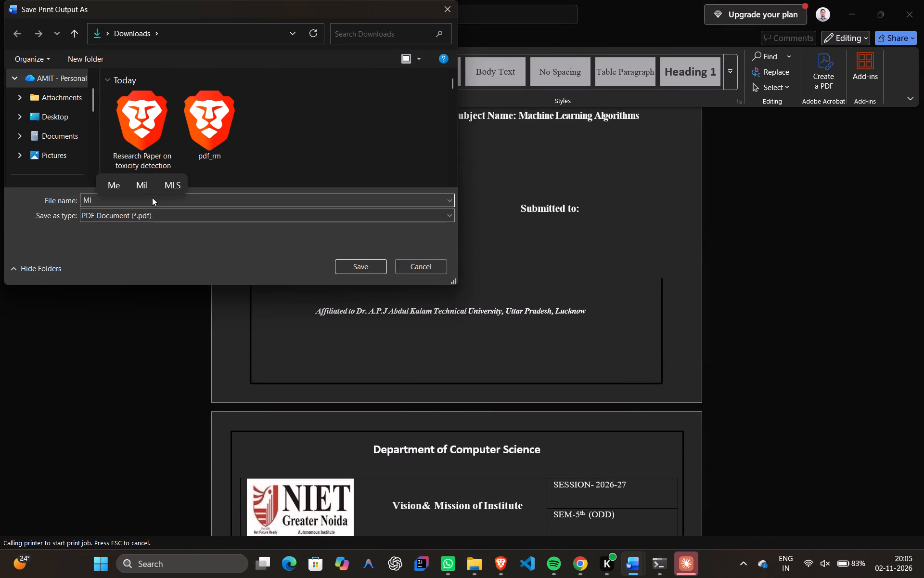
Save the print output as a PDF document named ML Lab File in the Downloads folder.
key("space")
key("BackSpace")
key("BackSpace")
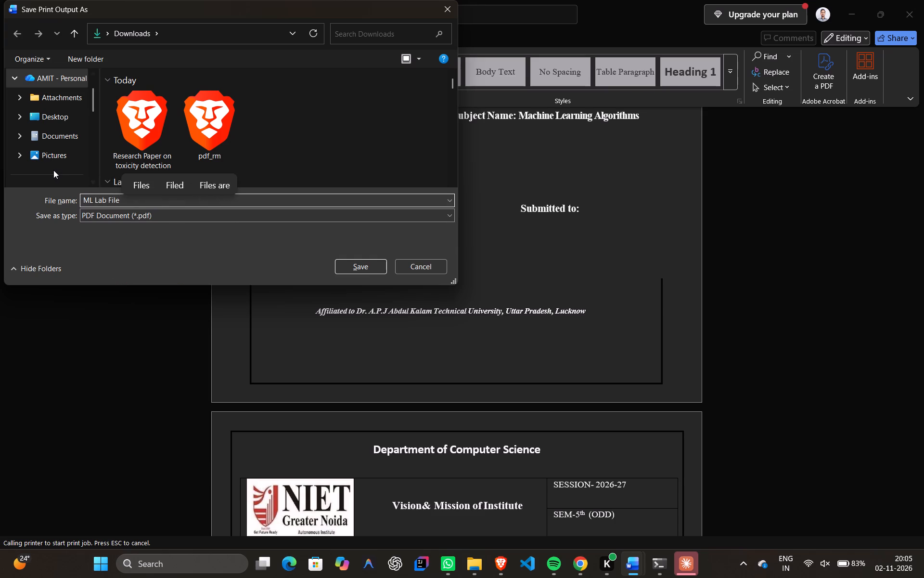
scroll(53, 170, "down", 1)
left_click(54, 138)
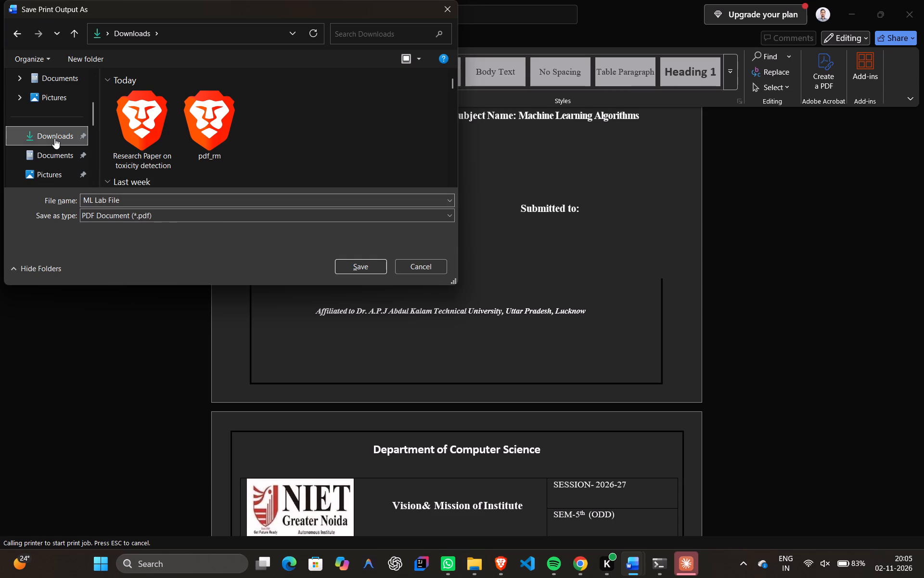
left_click(360, 263)
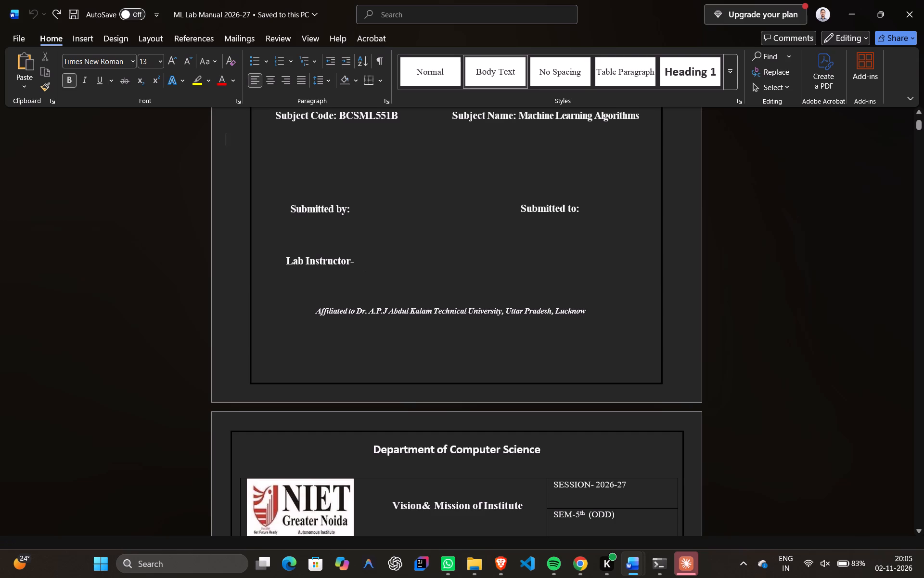
Open the ML Lab File PDF from the Downloads folder in File Explorer and reload it in Brave.
left_click(474, 558)
scroll(346, 266, "up", 4)
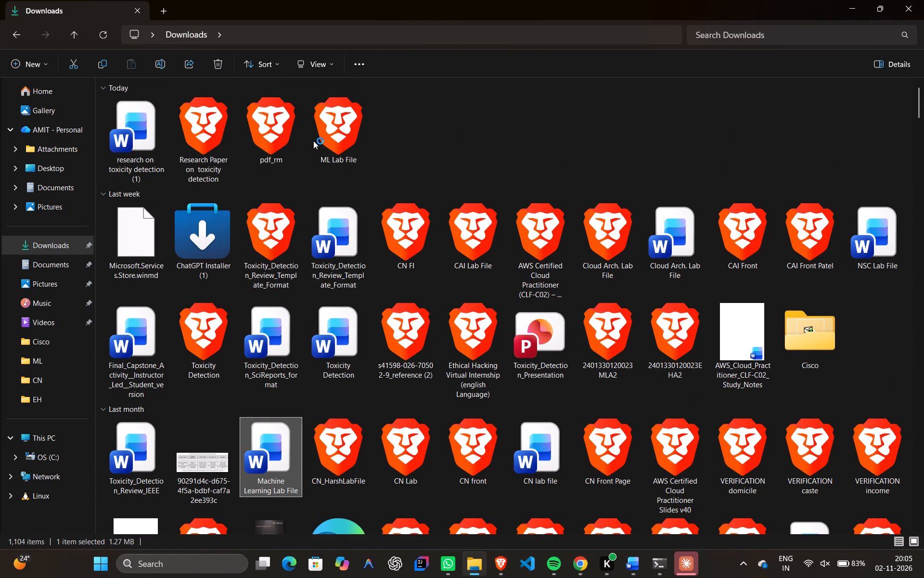
double_click(313, 141)
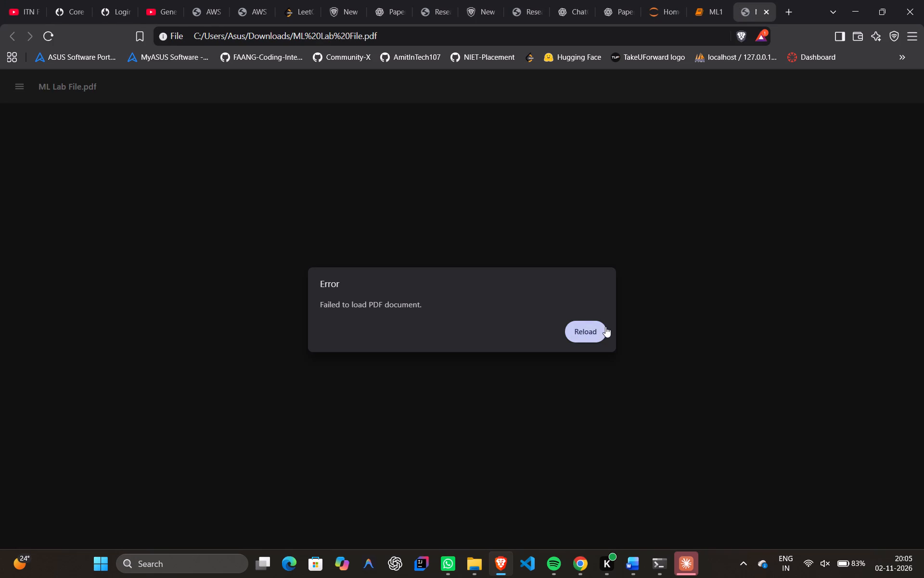
left_click(595, 331)
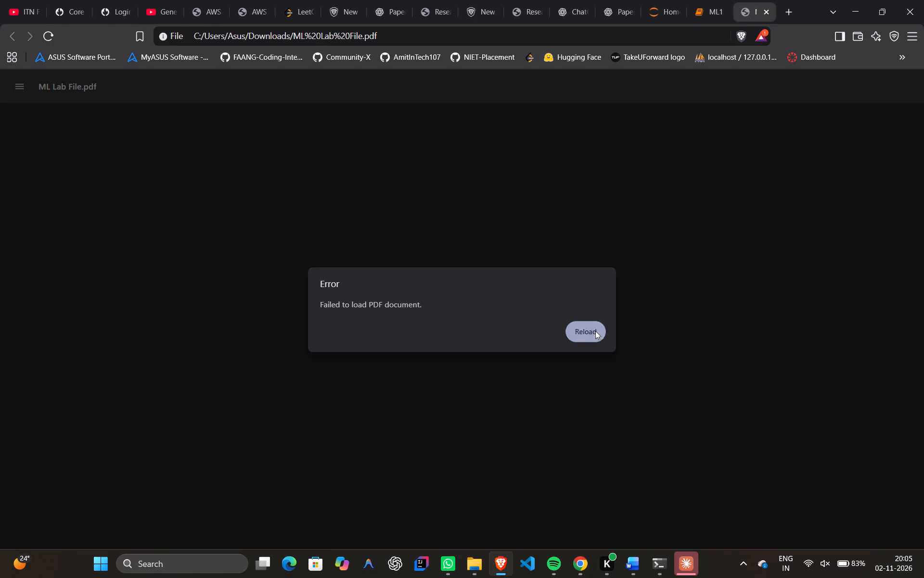
left_click(578, 332)
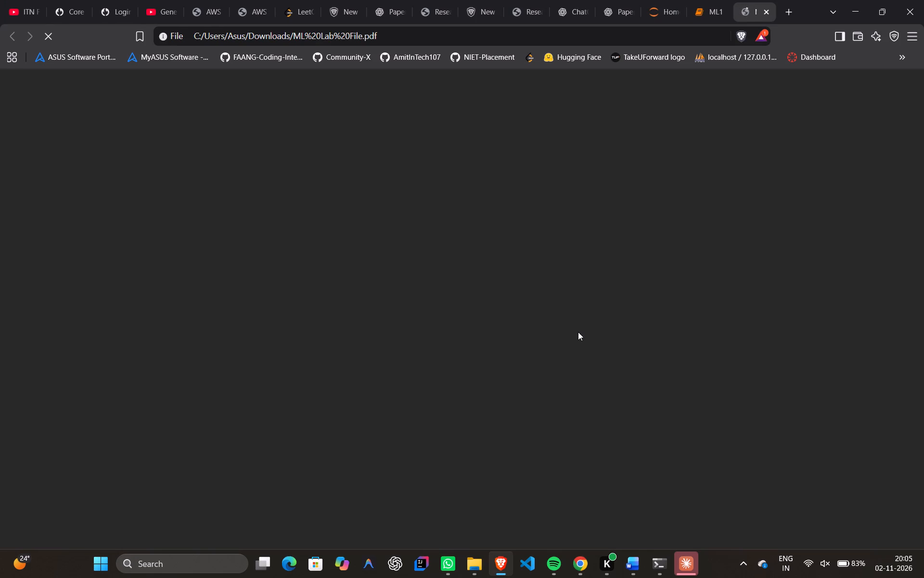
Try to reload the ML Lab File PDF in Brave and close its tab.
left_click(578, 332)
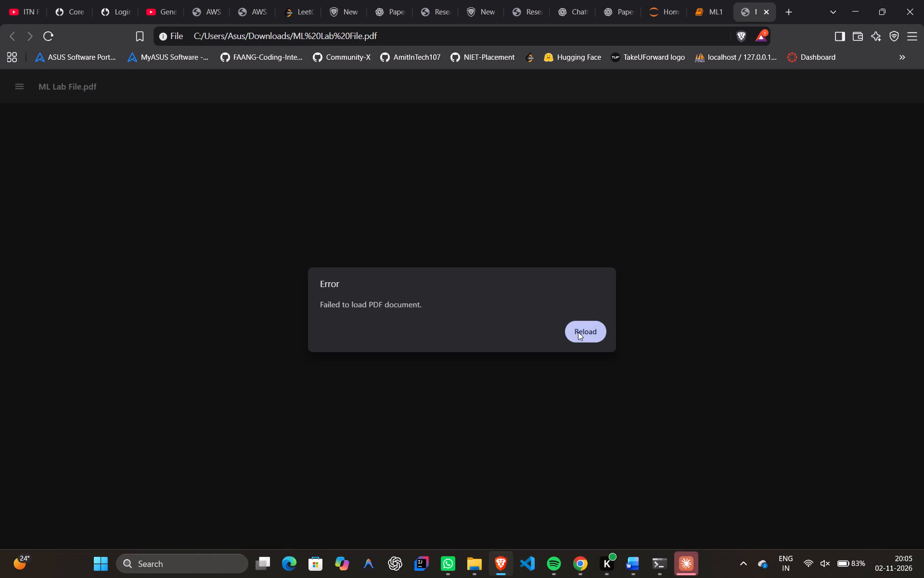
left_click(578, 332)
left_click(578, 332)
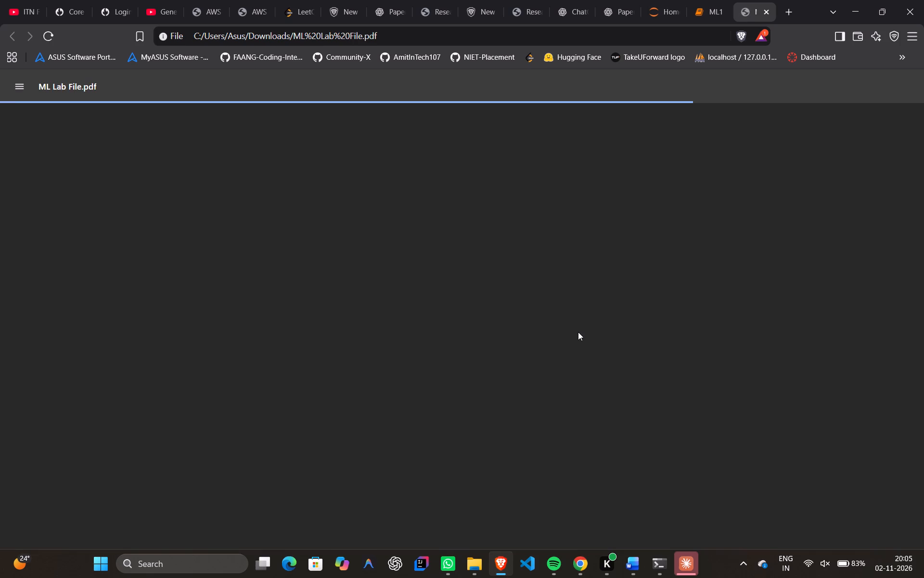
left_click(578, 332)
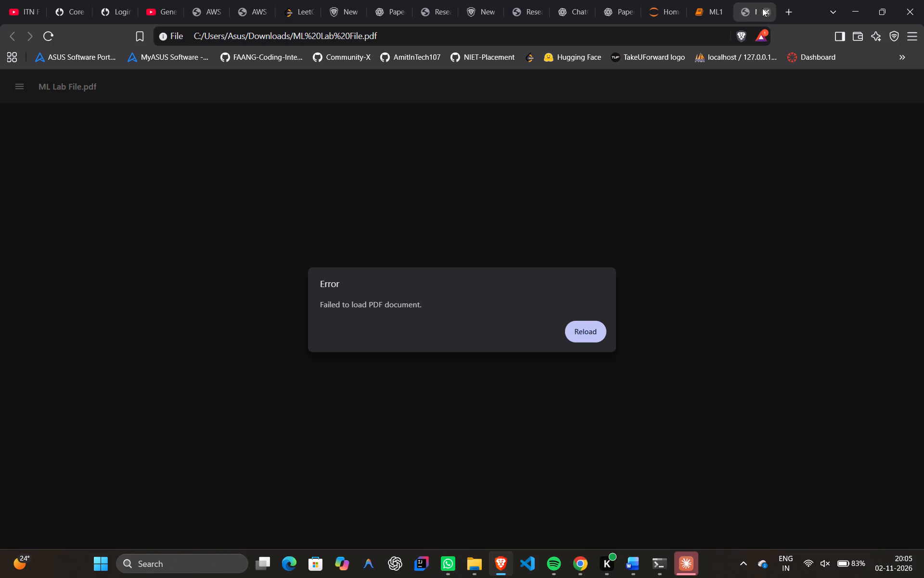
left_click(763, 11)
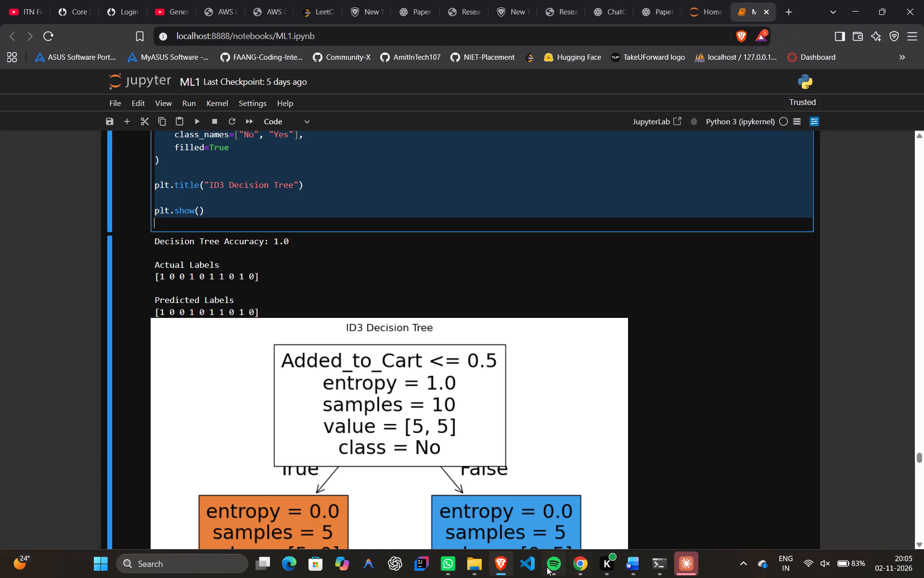
Reopen the ML Lab File PDF from the Downloads folder in File Explorer and check its front matter, index and Program 1 pages.
left_click(484, 559)
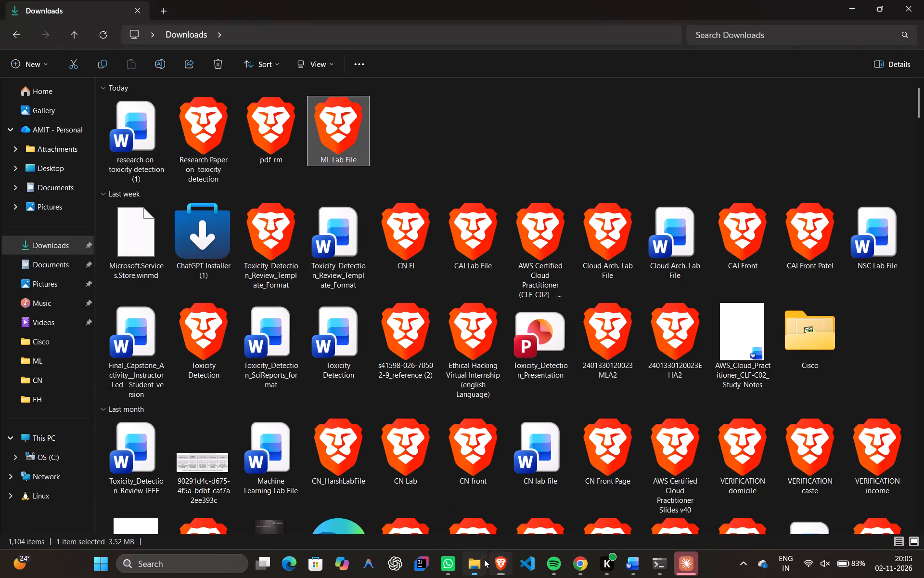
double_click(337, 124)
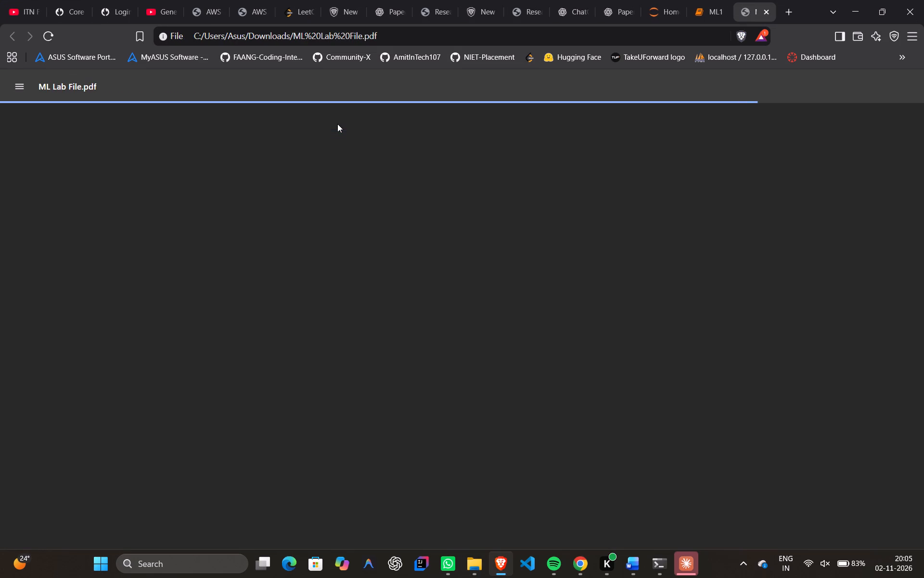
scroll(427, 281, "up", 2)
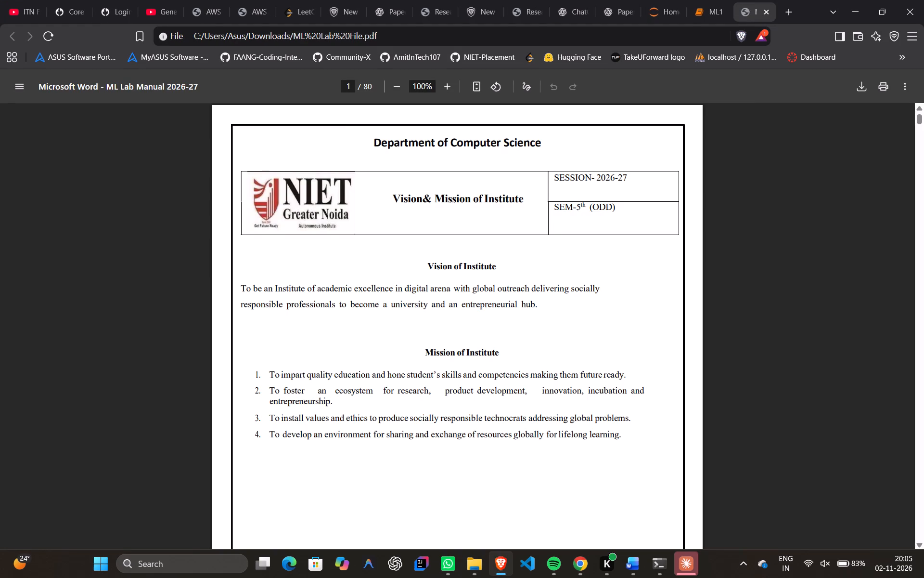
scroll(427, 281, "down", 15)
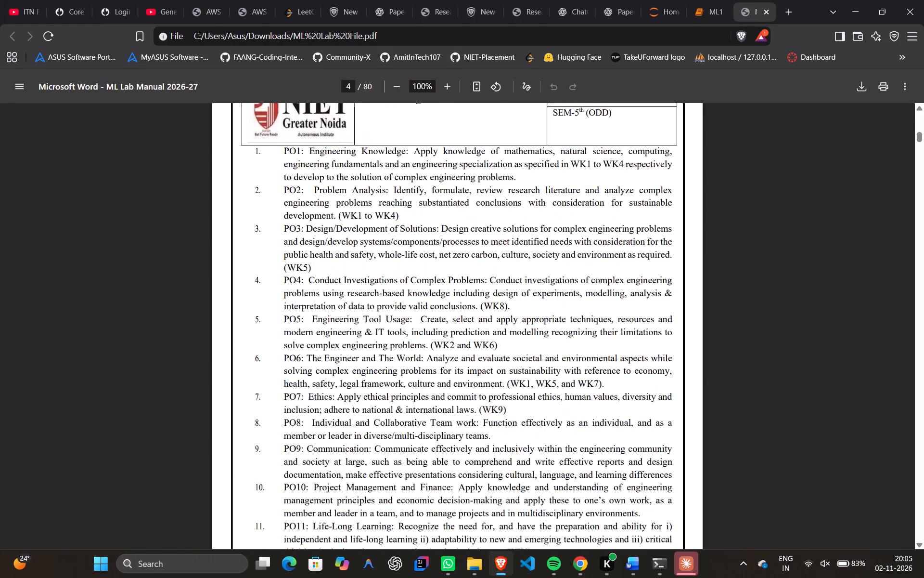
scroll(427, 281, "down", 10)
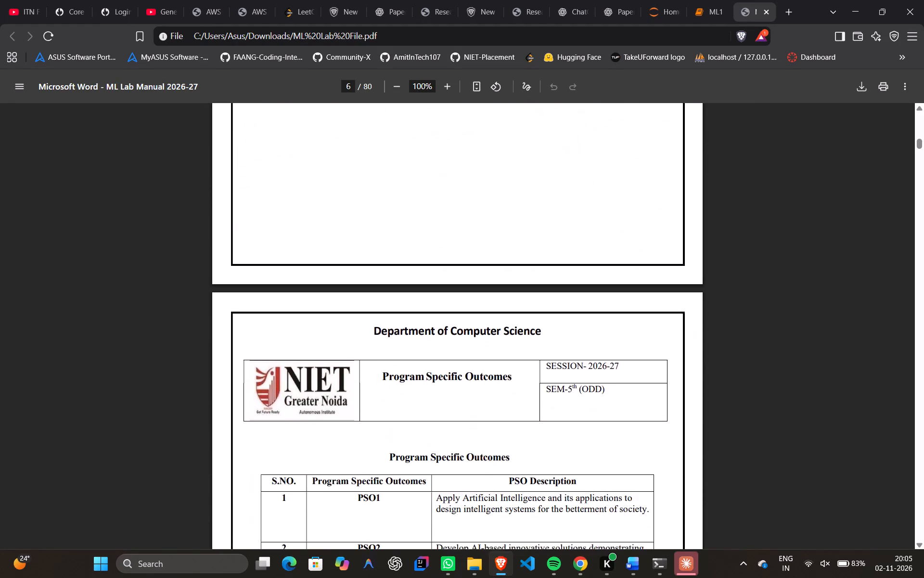
scroll(427, 281, "down", 10)
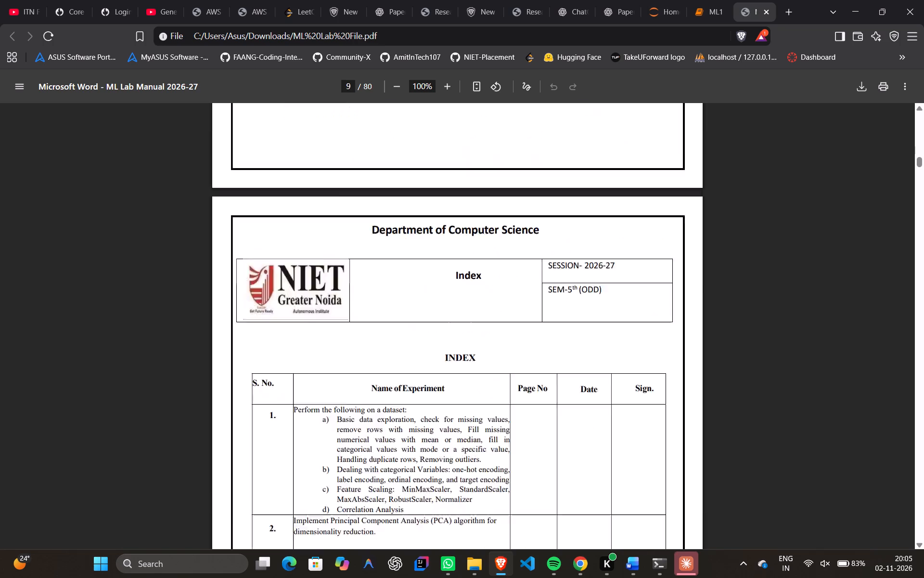
scroll(427, 281, "down", 7)
scroll(427, 281, "up", 1)
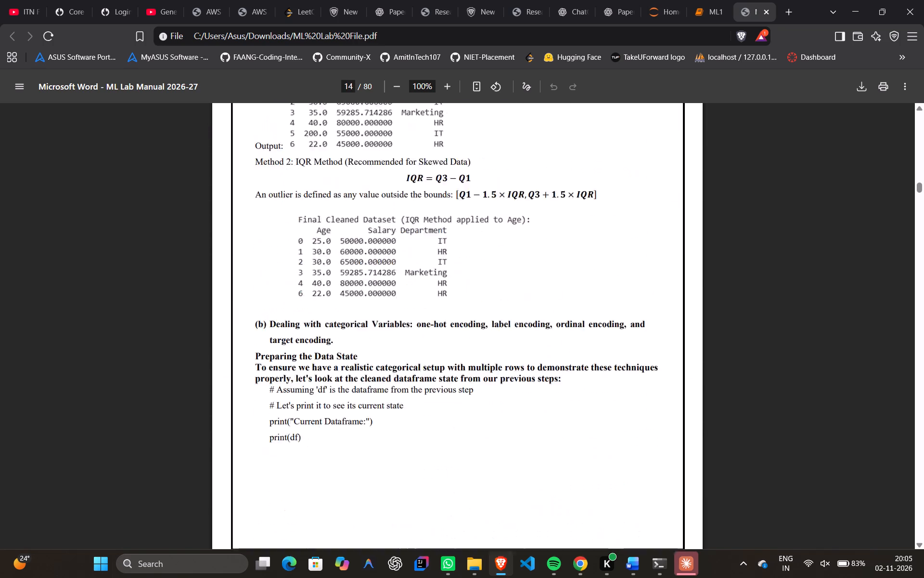
scroll(427, 281, "up", 8)
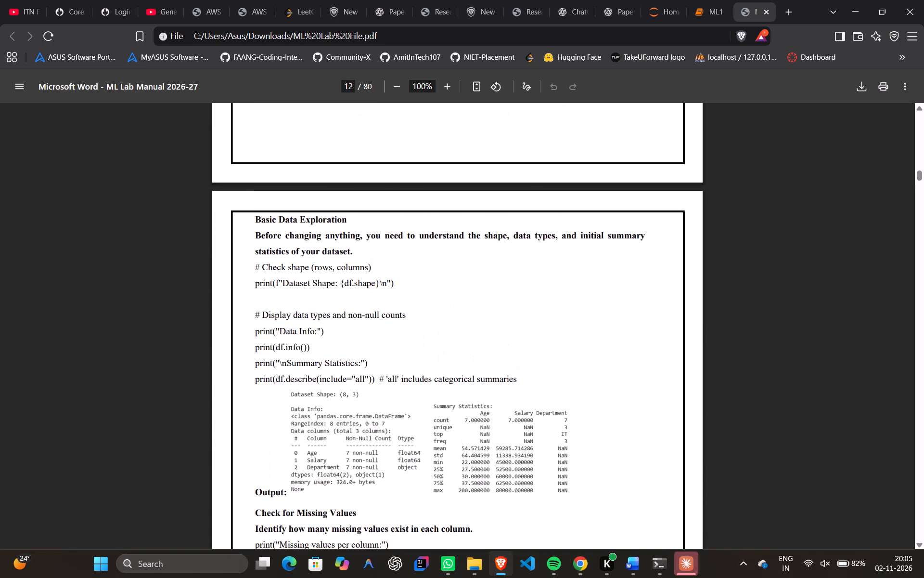
scroll(427, 281, "up", 5)
scroll(427, 281, "down", 4)
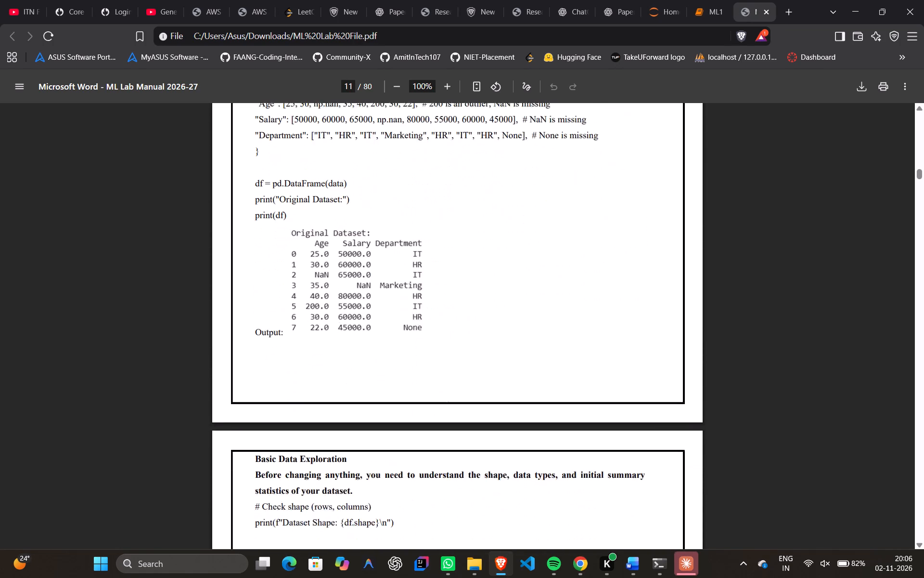
scroll(427, 281, "down", 11)
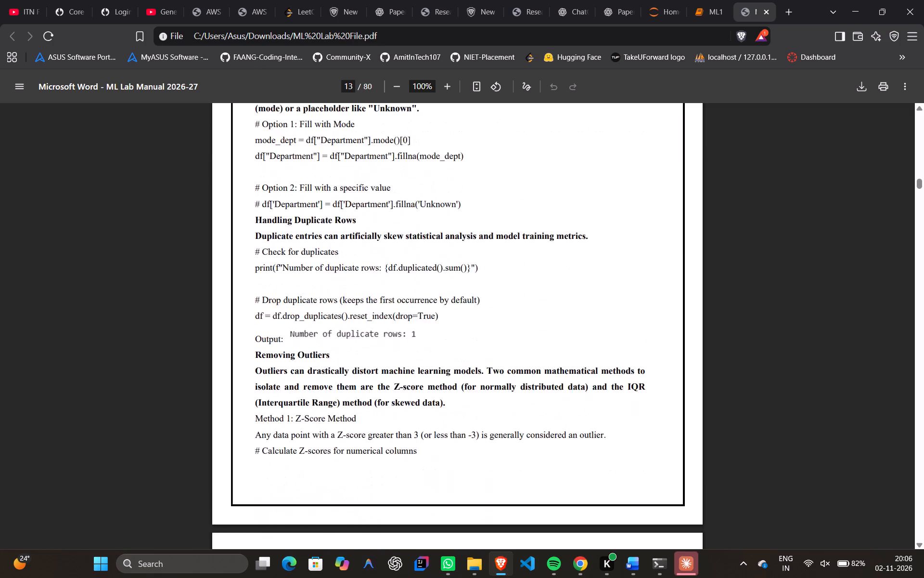
Check the remaining program pages of the ML Lab File PDF, from Program 2 through the last pages.
scroll(427, 281, "down", 20)
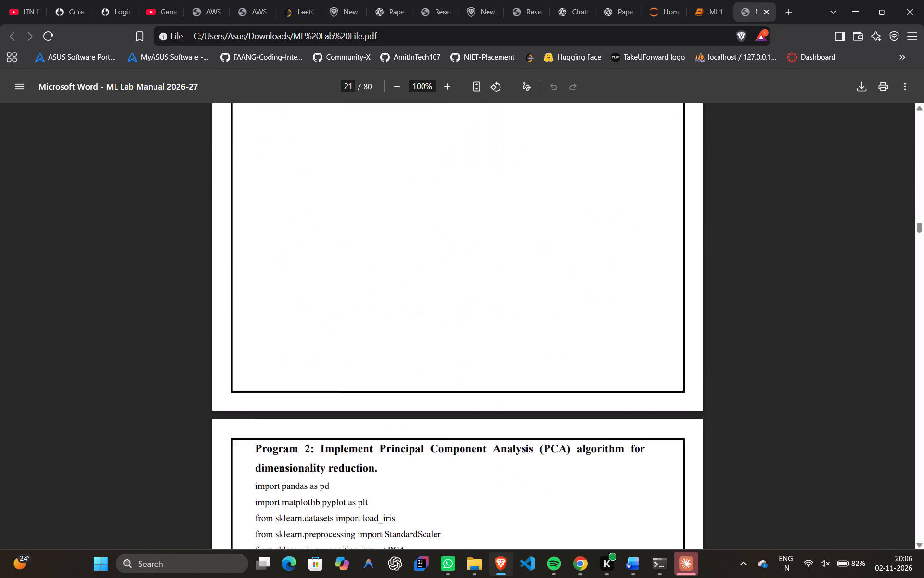
scroll(427, 281, "down", 14)
scroll(427, 281, "down", 7)
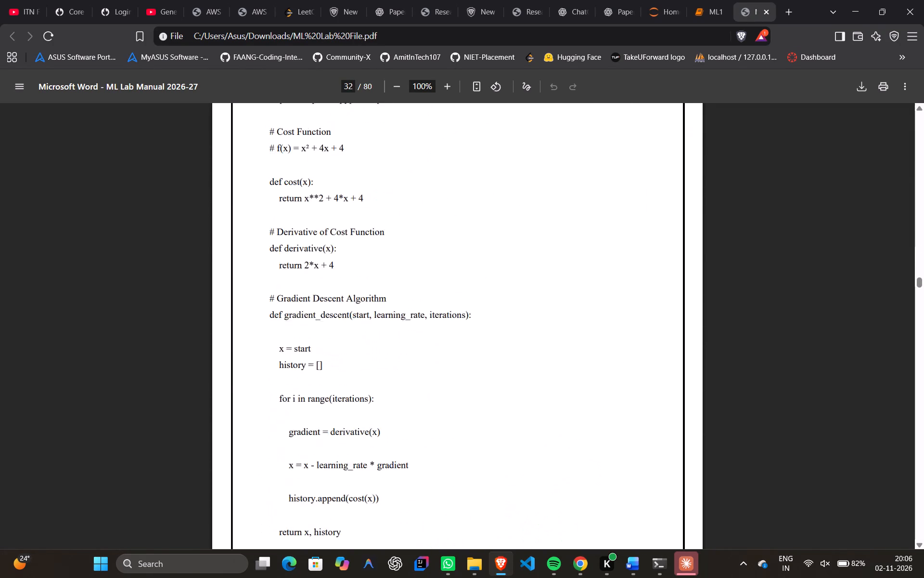
scroll(427, 281, "down", 20)
scroll(427, 281, "down", 20)
scroll(427, 281, "down", 5)
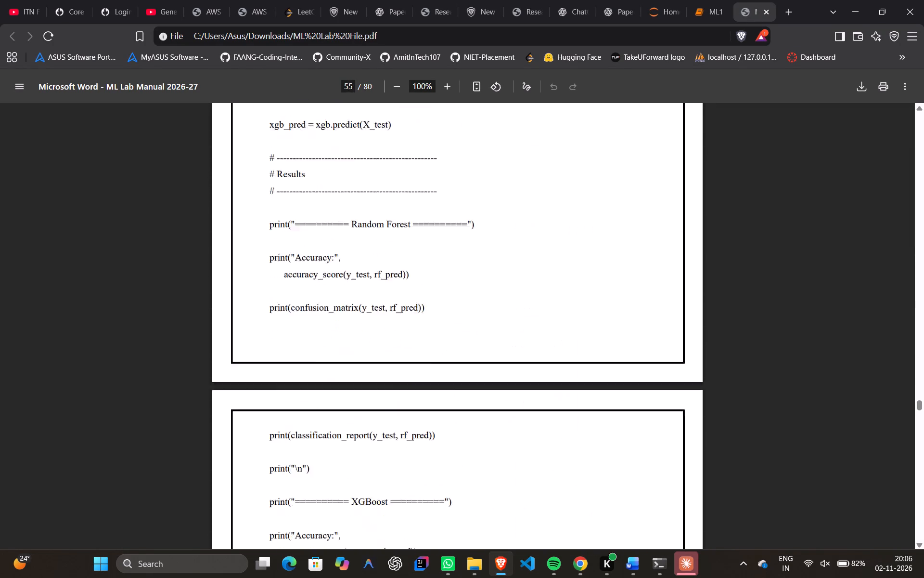
scroll(427, 281, "down", 20)
scroll(427, 281, "down", 20)
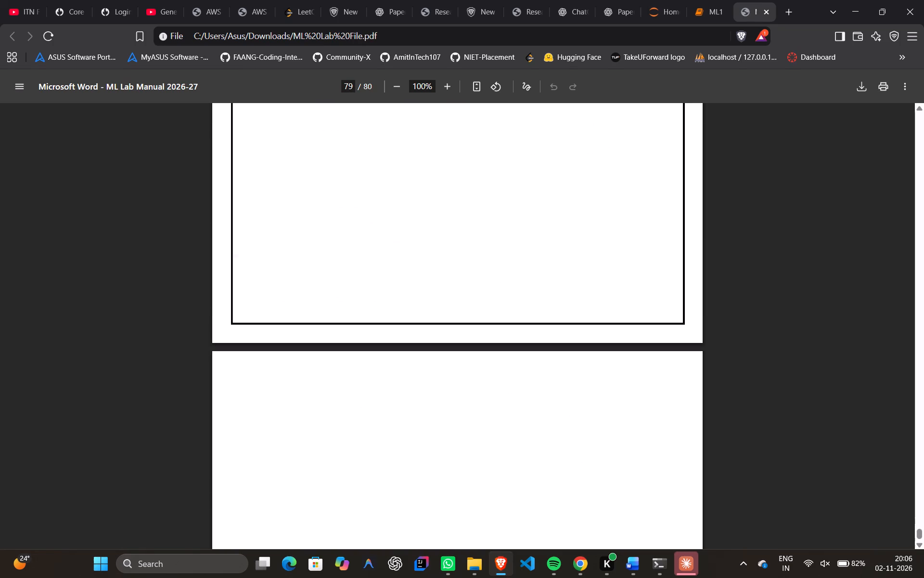
scroll(427, 281, "down", 15)
scroll(427, 281, "down", 7)
scroll(490, 313, "down", 6)
Review the ML Lab File PDF from its end back to the Vision & Mission page and close its tab.
scroll(490, 313, "up", 19)
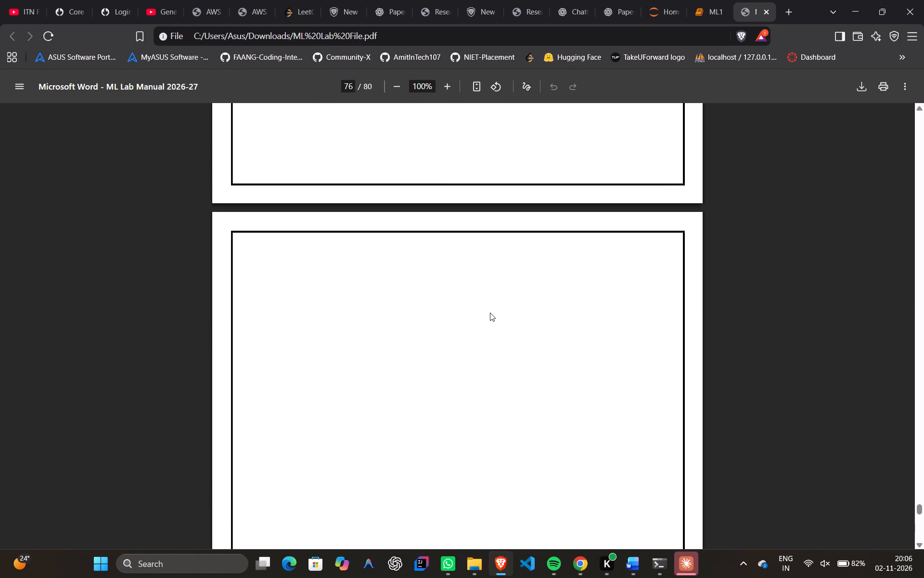
scroll(490, 313, "up", 20)
scroll(490, 313, "up", 10)
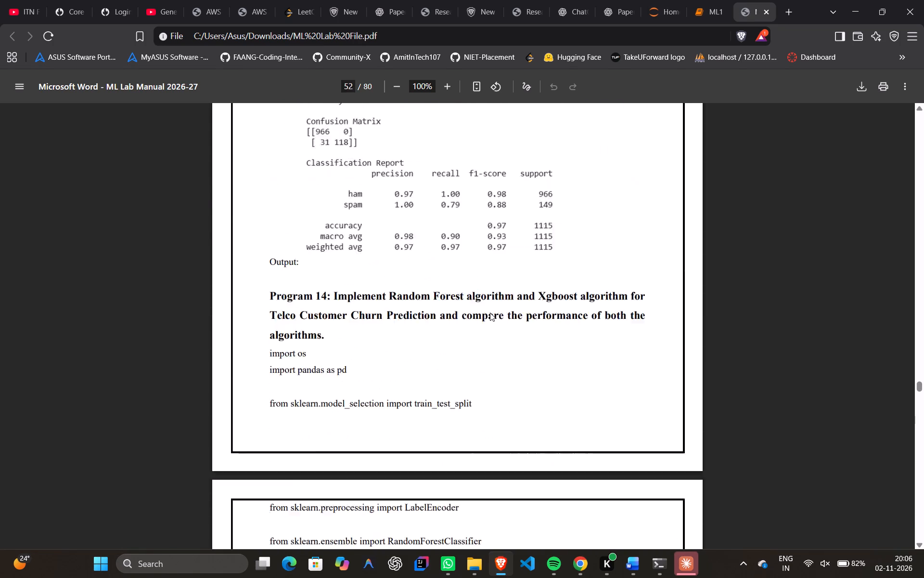
scroll(490, 313, "up", 16)
scroll(490, 313, "up", 7)
scroll(490, 313, "up", 17)
scroll(490, 313, "up", 15)
scroll(490, 313, "up", 20)
scroll(490, 313, "up", 8)
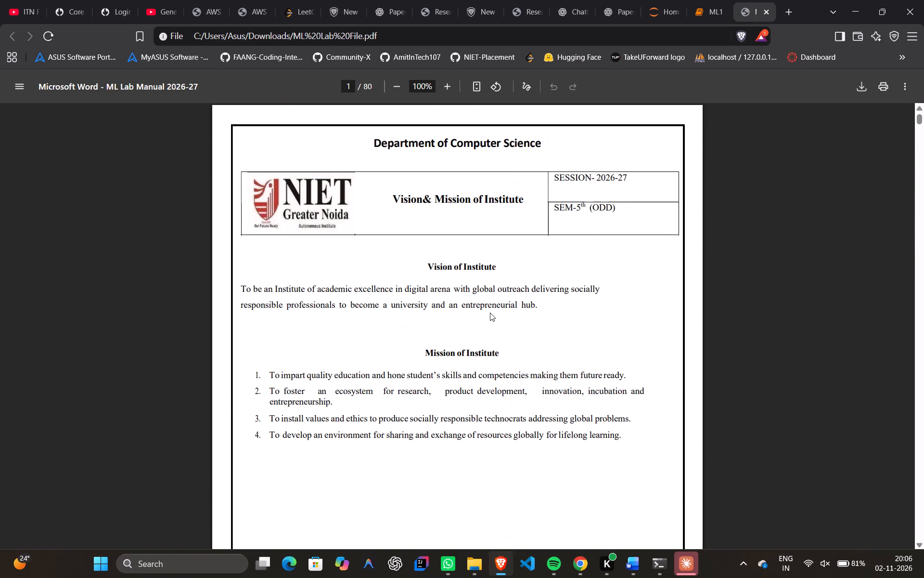
scroll(490, 313, "up", 7)
left_click(469, 565)
left_click(506, 568)
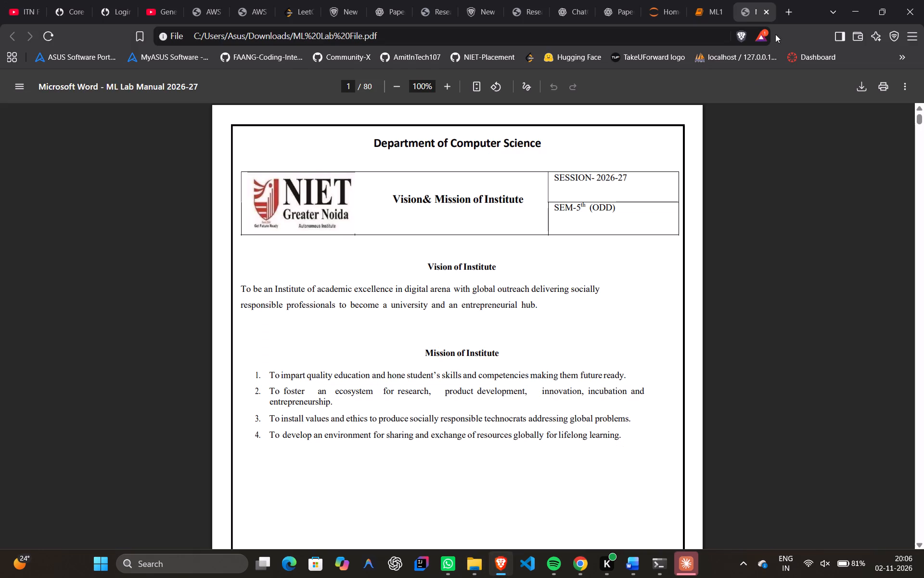
left_click(764, 12)
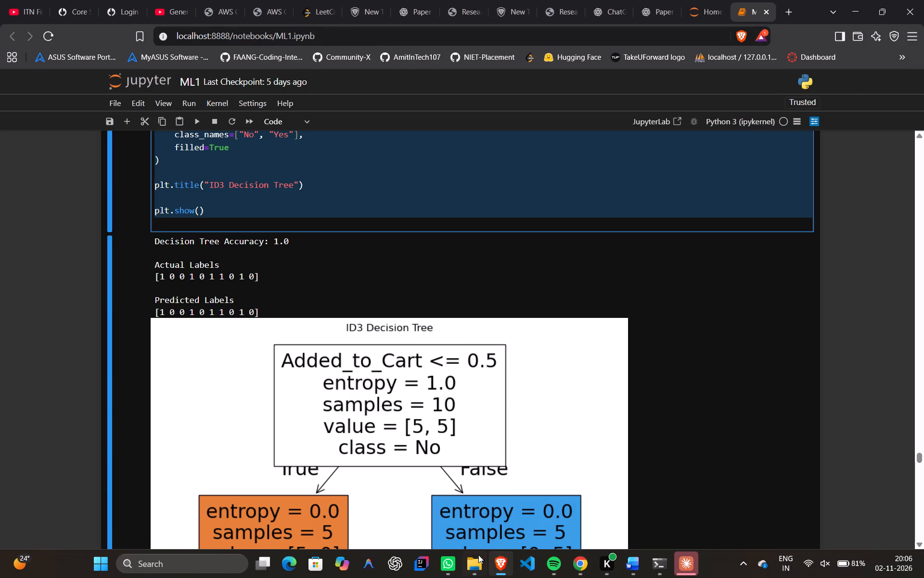
Delete the ML Lab File PDF from the Downloads folder in File Explorer.
left_click(472, 563)
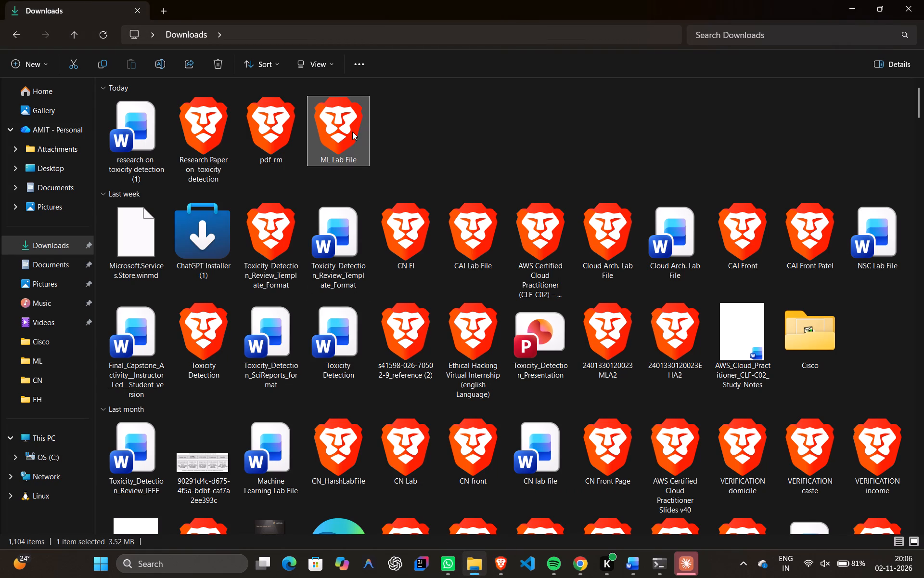
right_click(352, 131)
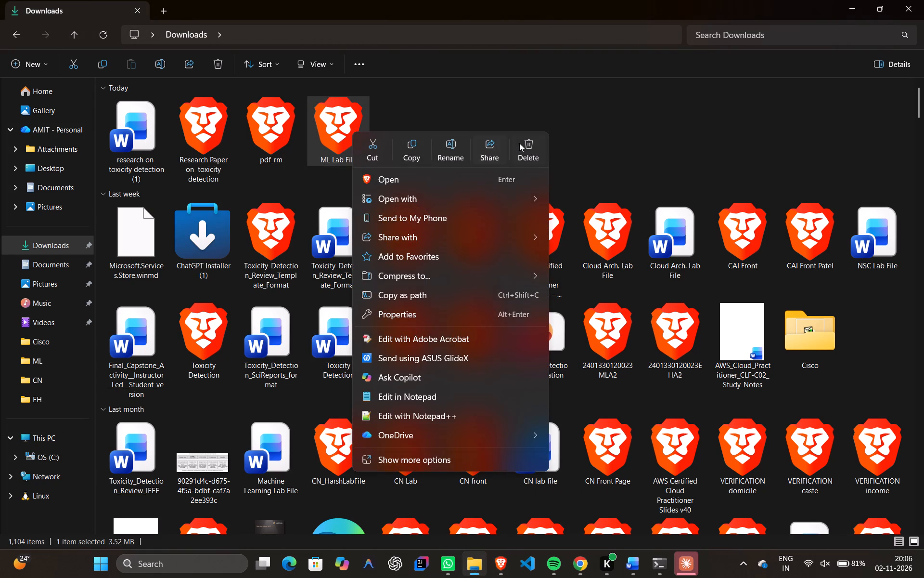
left_click(522, 143)
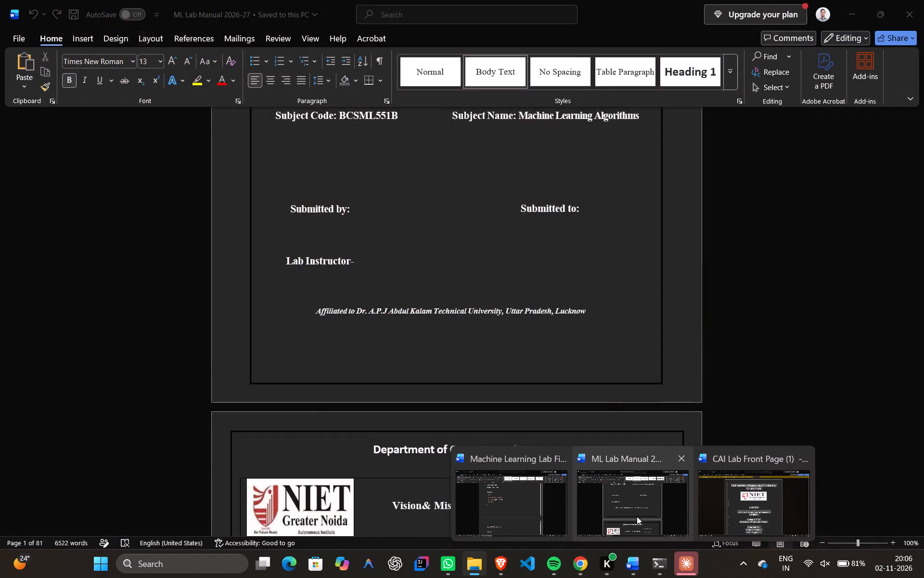
Switch to the ML Lab Manual 2026-27 document and enter the date 30-07-2026 for experiment 1 in the Index table.
left_click(621, 516)
scroll(547, 431, "down", 2)
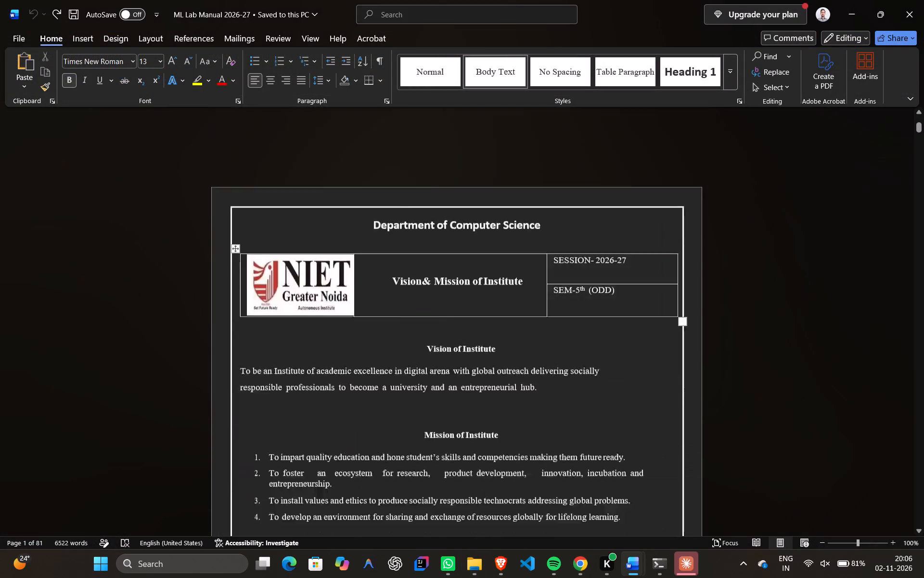
scroll(547, 431, "down", 13)
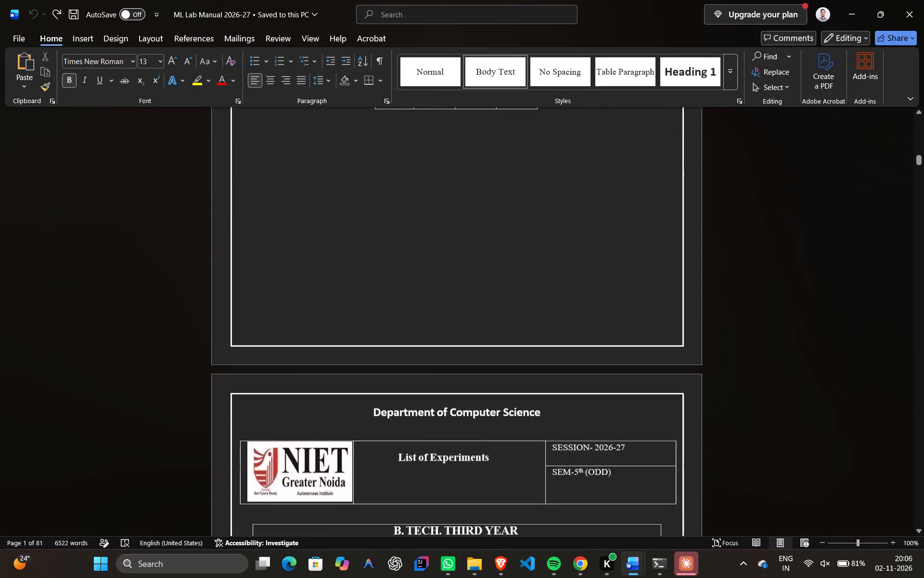
scroll(547, 431, "down", 10)
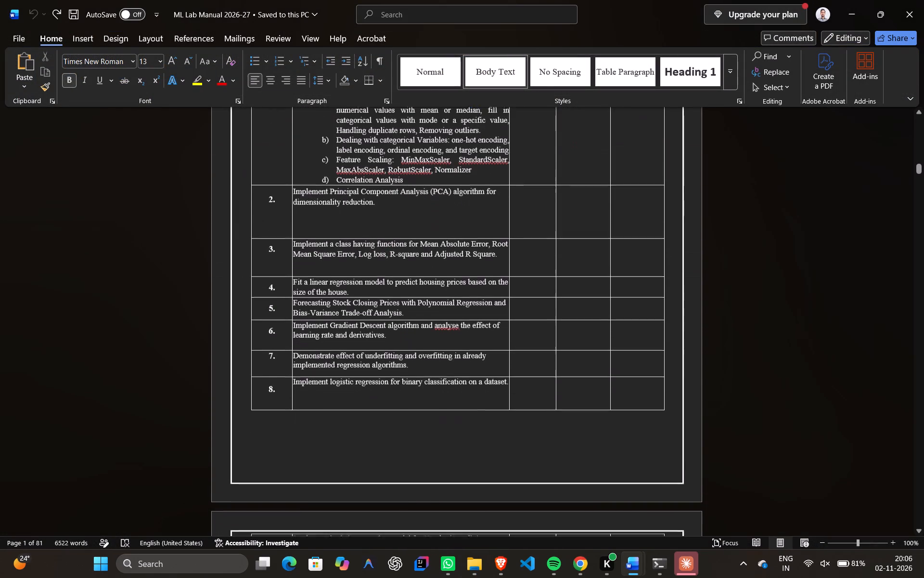
scroll(548, 364, "up", 2)
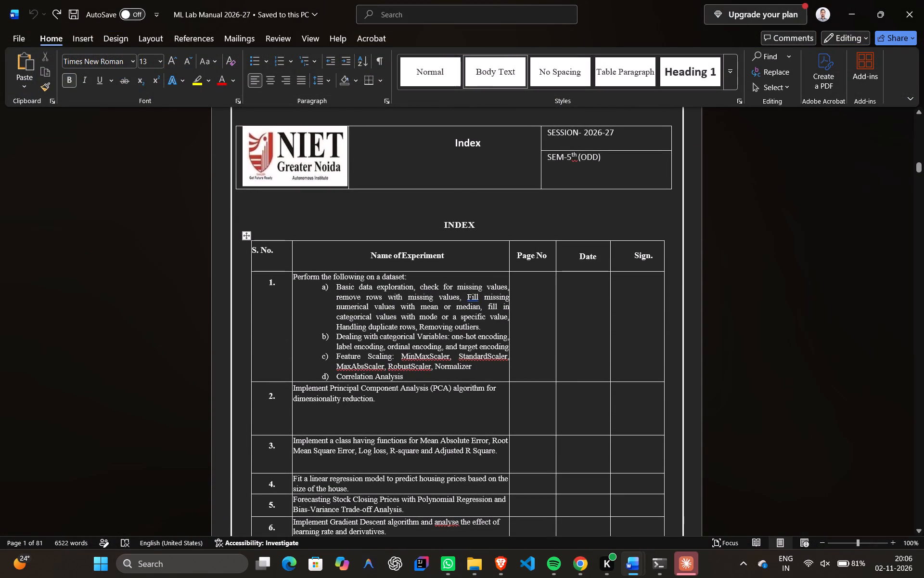
left_click(562, 312)
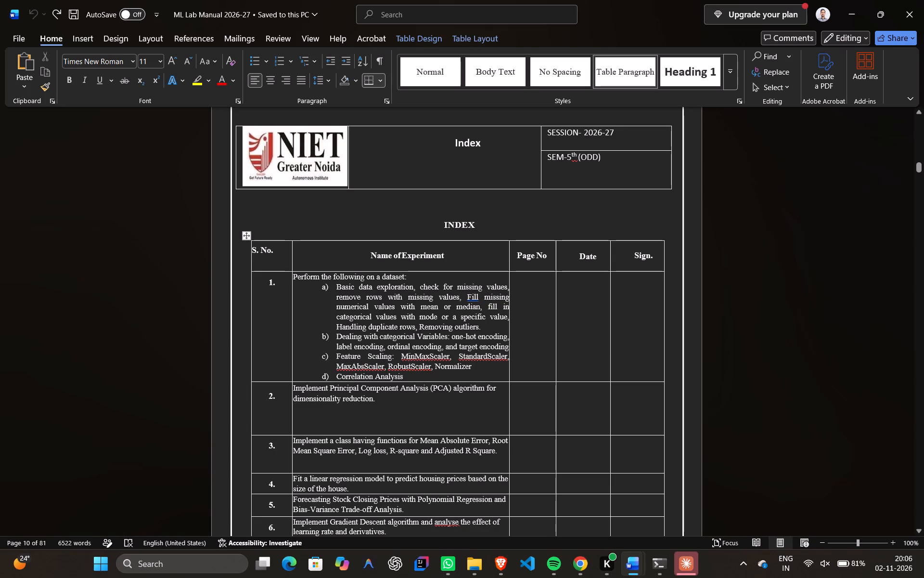
key("Down")
key("Down")
left_click(560, 313)
type("30-")
type("07")
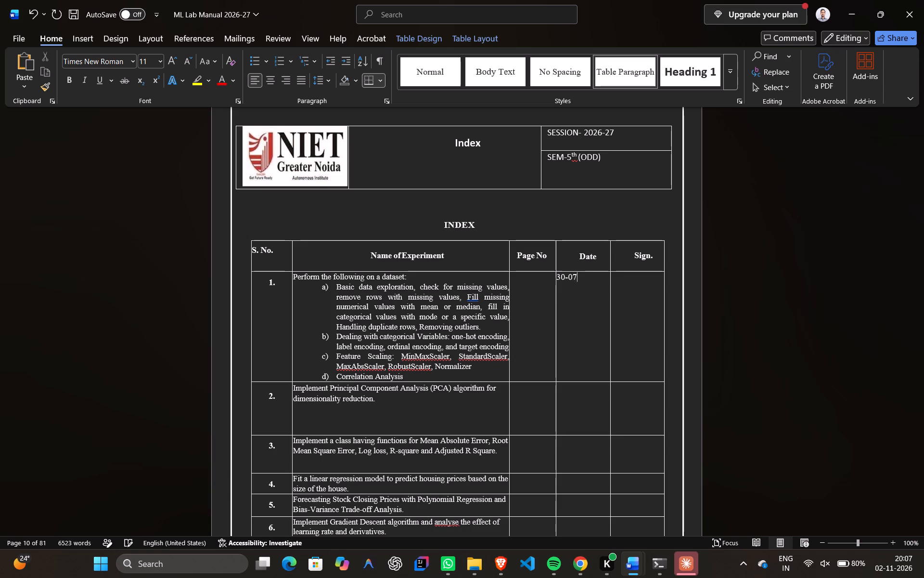
type("-2026")
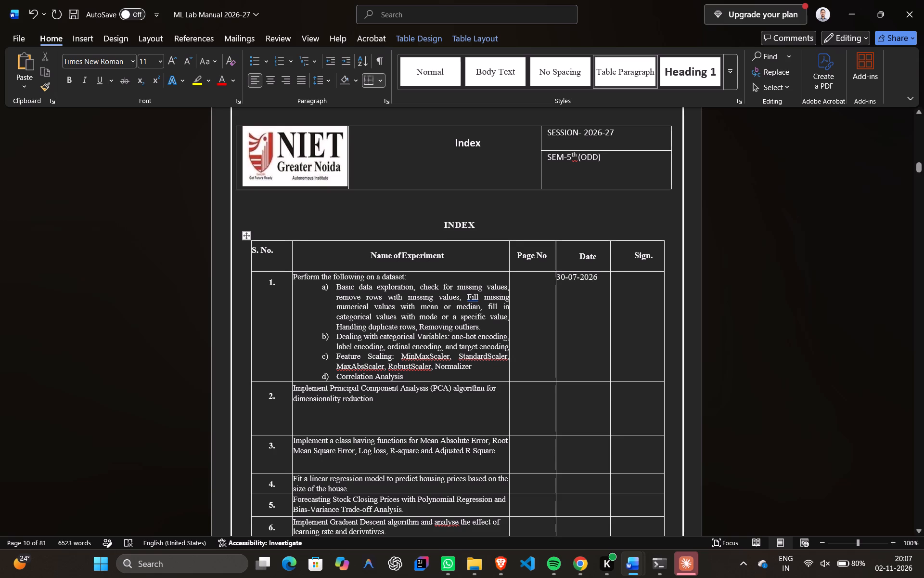
Lower the experiment 1 date within its Index cell by five lines and indent it by one space.
left_click(558, 276)
key("Return")
key("Return")
key("Return")
key("Return")
key("space")
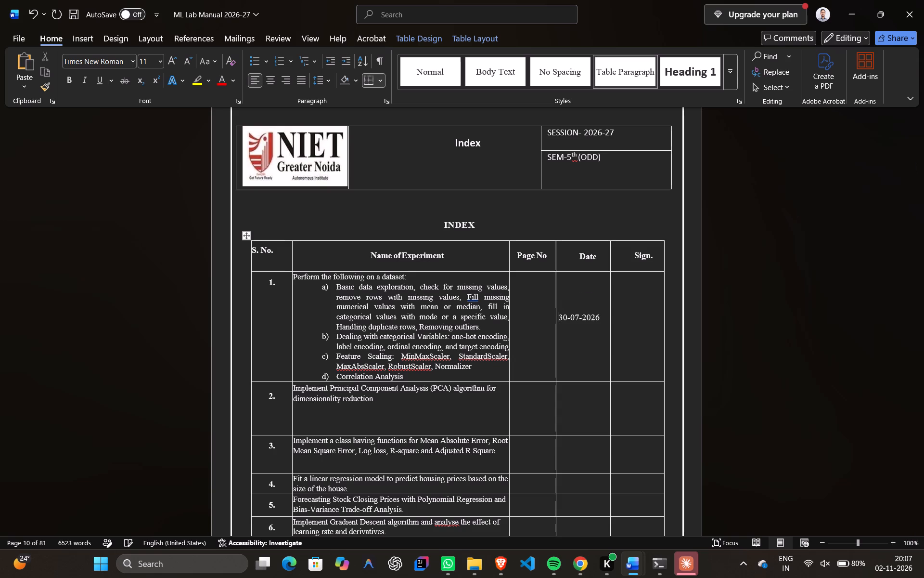
key("Return")
key("space")
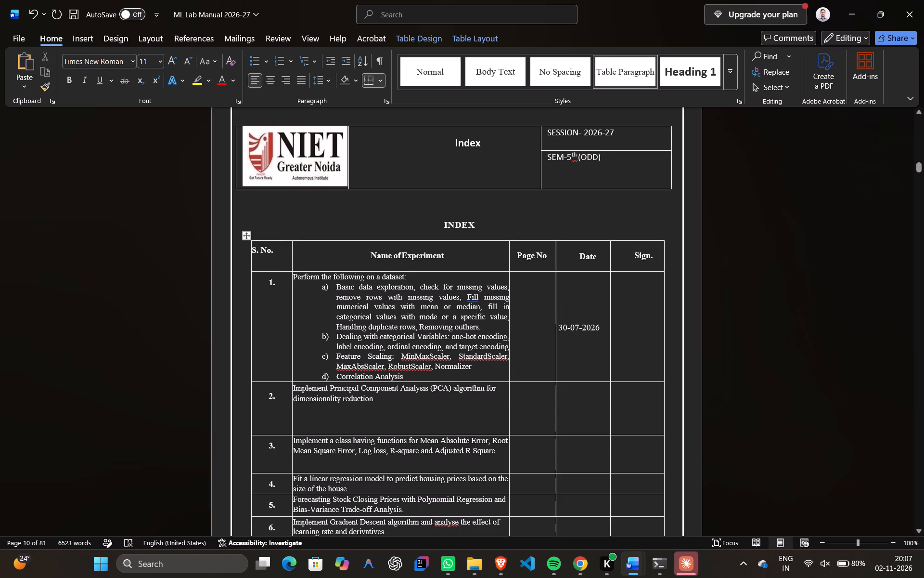
Enter the date 06-08-2026 for experiment 2, the PCA algorithm, in the Index table.
left_click(561, 405)
key("0")
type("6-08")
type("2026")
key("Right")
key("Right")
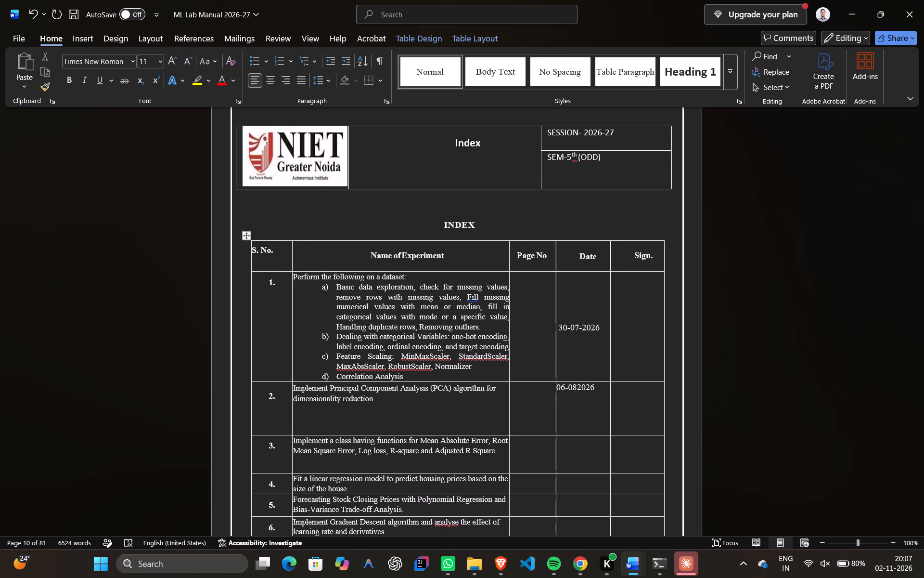
left_click(577, 389)
key("minus")
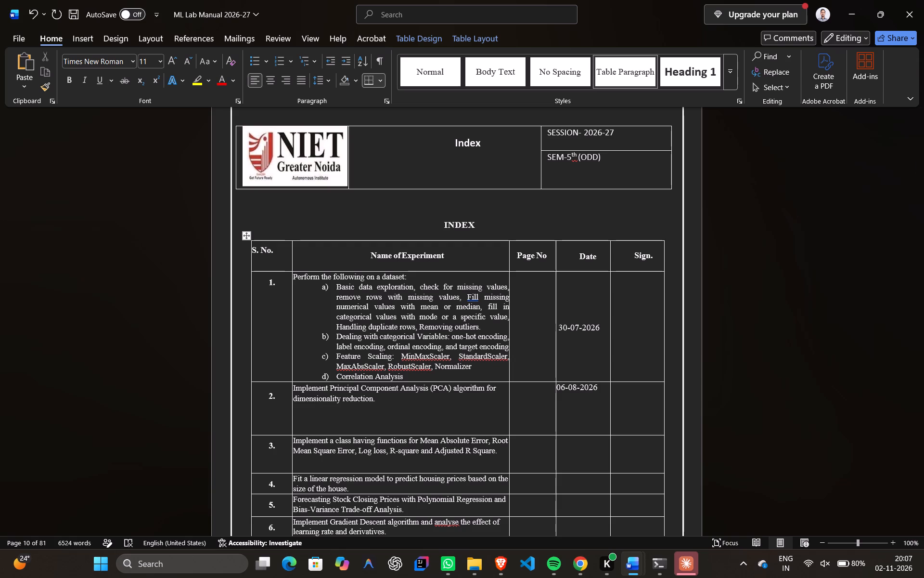
Lower the experiment 2 date within its Index cell by two lines and indent it by one space.
key("Left")
key("Left")
key("Left")
key("Left")
key("Left")
key("Left")
key("Return")
key("Return")
key("space")
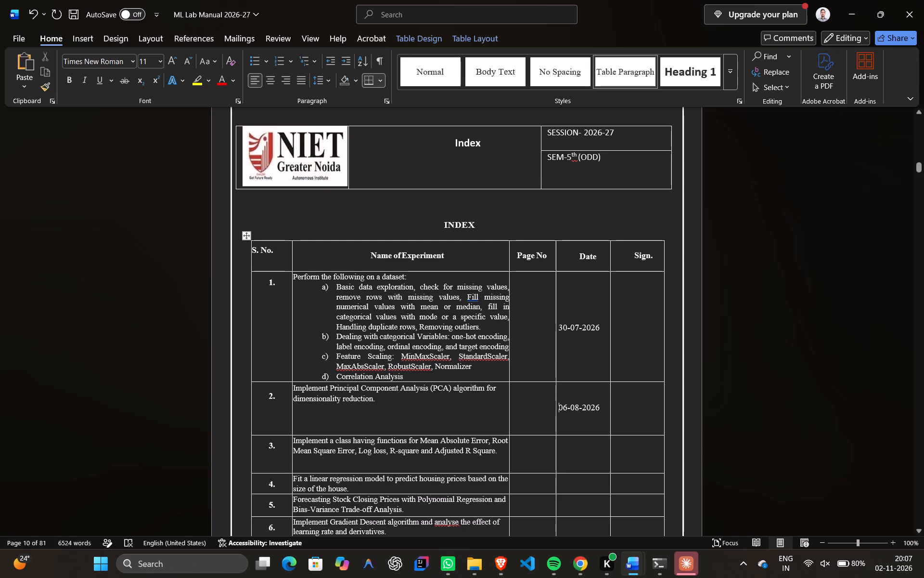
Enter the date 06-08-2026 for experiment 3, the error-metrics class, in the Index table.
left_click(577, 442)
type("06-0")
key("8")
type("-2026")
Lower the experiment 3 date within its Index cell by one line and indent it by one space.
key("Left")
key("Left")
key("Left")
key("Left")
key("Left")
key("Left")
key("Left")
key("Left")
key("Left")
key("Left")
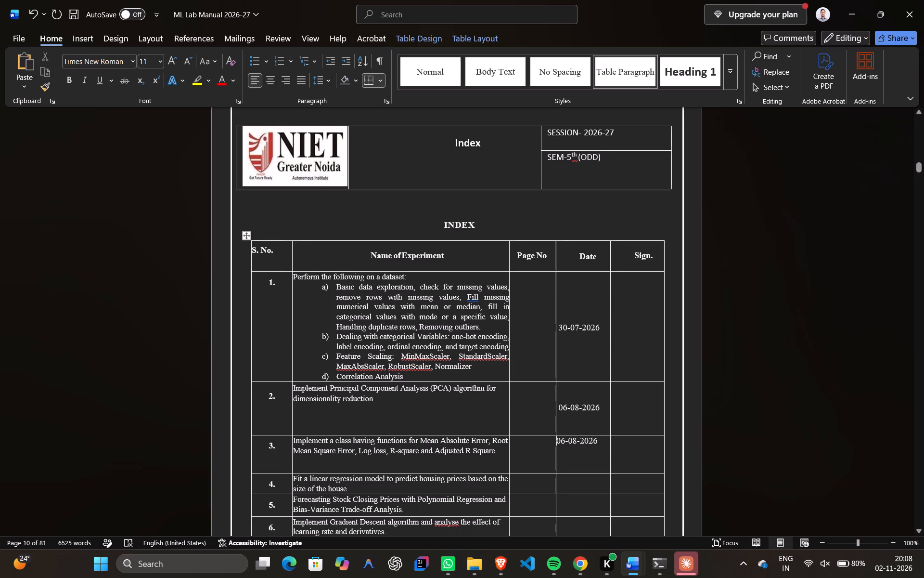
key("Return")
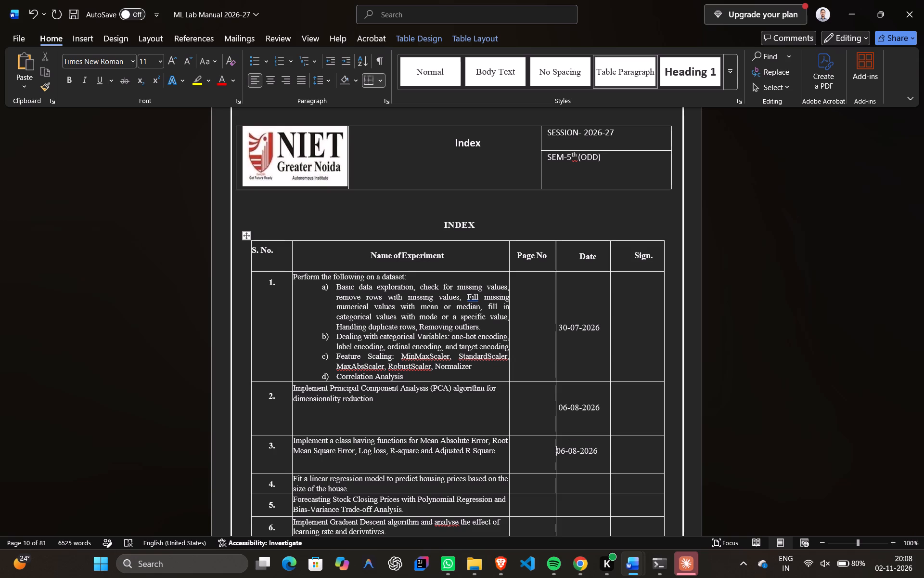
key("space")
Enter the date 13-08-2026 for experiment 4, linear regression on housing prices, in the Index table, indented by one space.
left_click(577, 486)
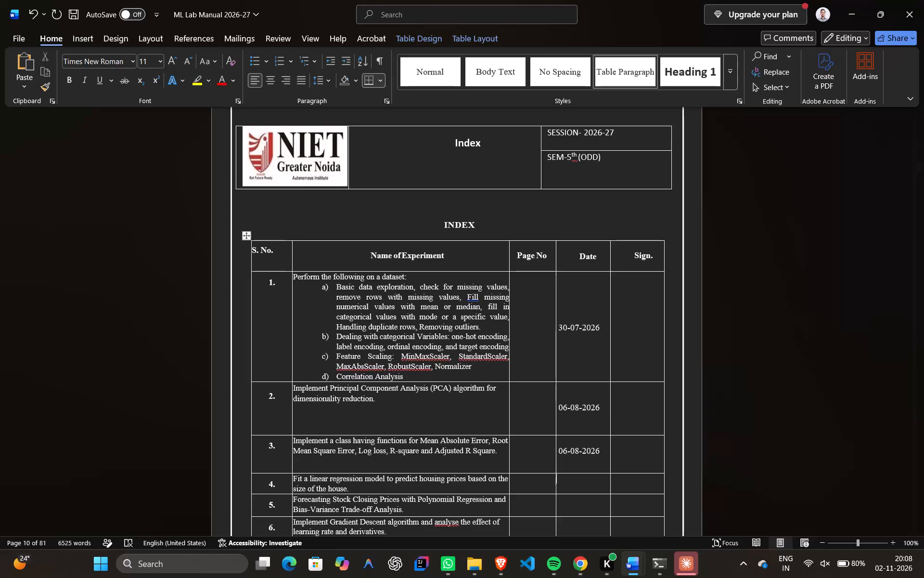
key("1")
key("3")
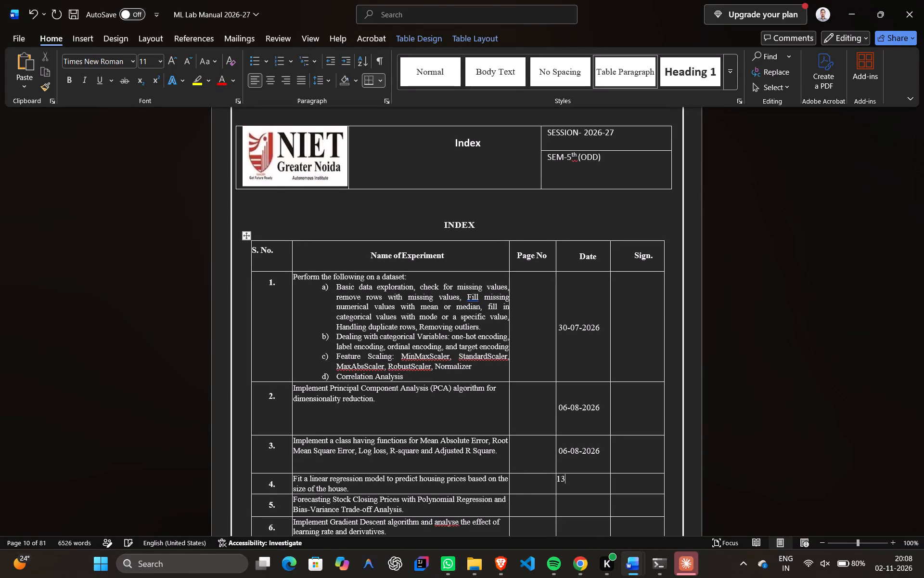
key("minus")
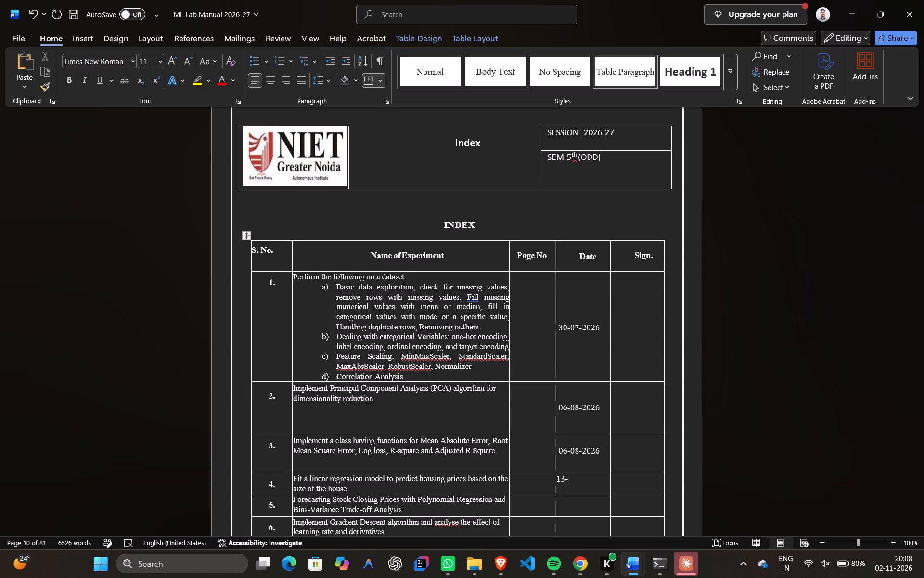
type("08-2026")
left_click(559, 484)
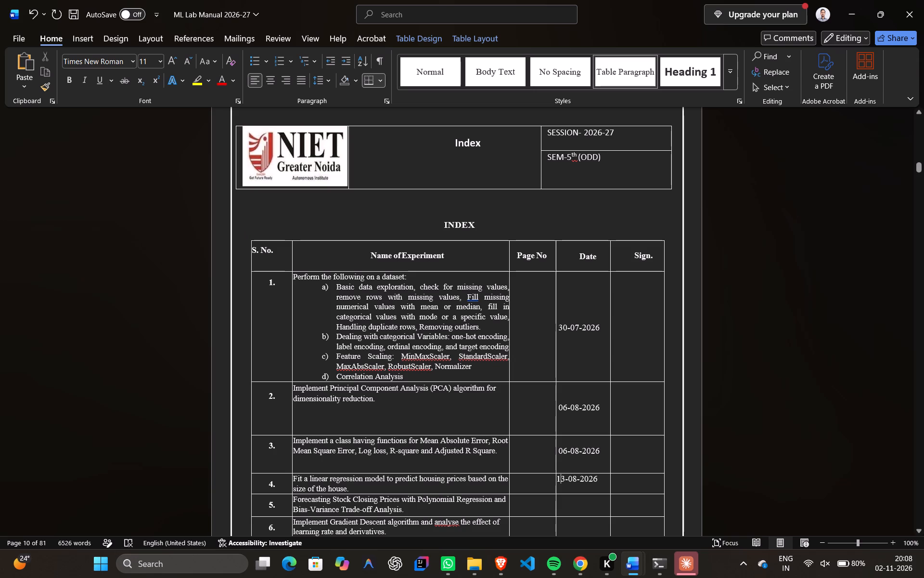
key("Left")
key("space")
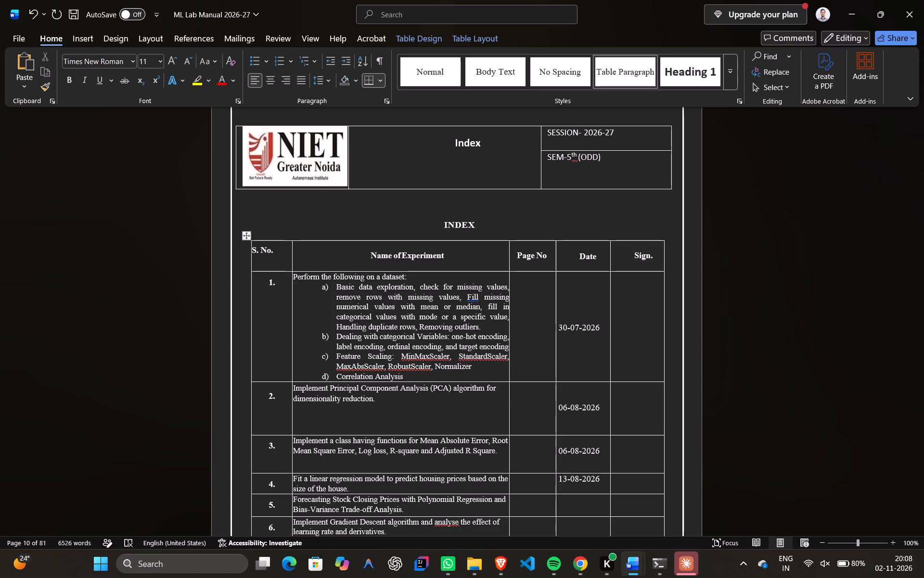
key("Return")
key("BackSpace")
Enter the date 20-08-2026 for experiment 5, stock price forecasting, in the Index table, indented by one space.
left_click(564, 508)
type("20-08")
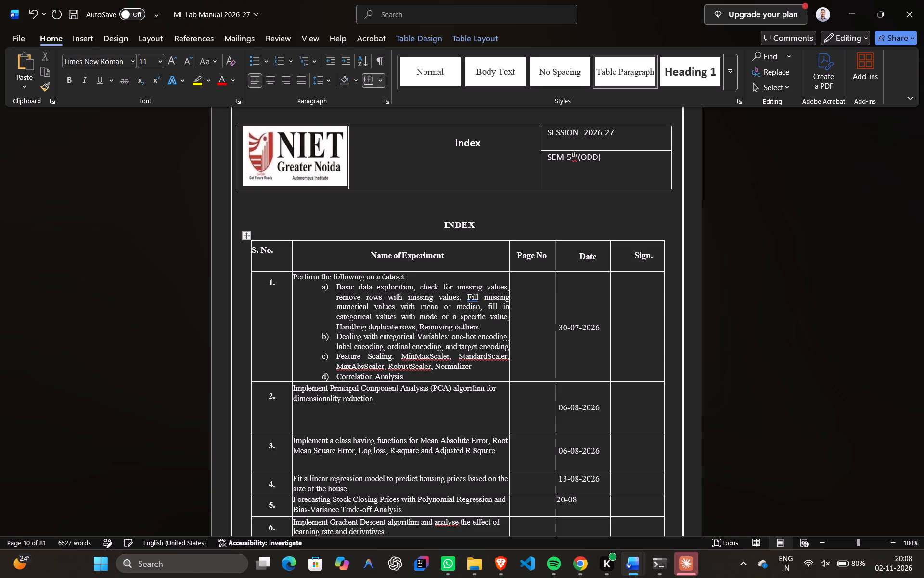
type("-2026")
key("Left")
key("Left")
key("Left")
key("Left")
key("Left")
key("Left")
key("Left")
key("Left")
key("Left")
key("Left")
key("space")
key("Return")
key("BackSpace")
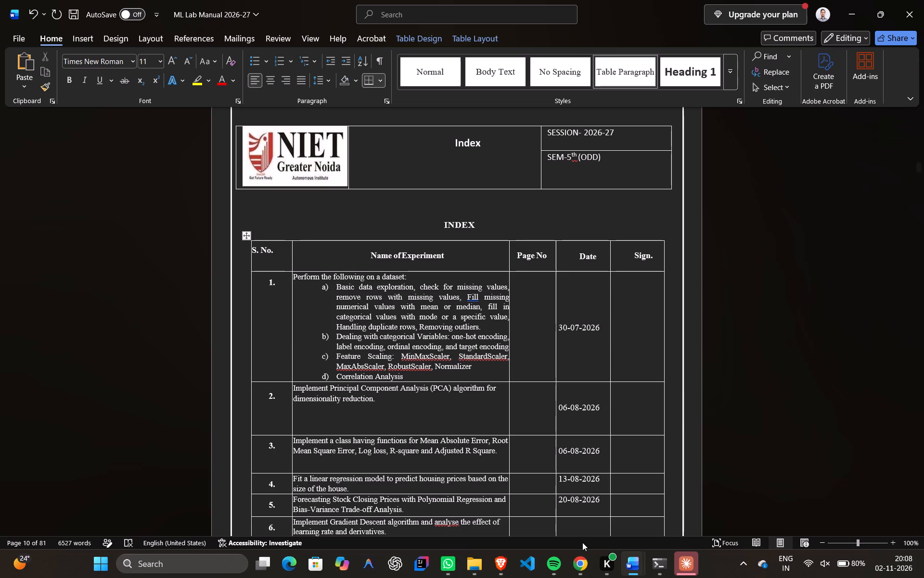
Enter the date 20-08-2026 for experiment 6, Gradient Descent, in the Index table, lowered by one line and indented by one space.
scroll(582, 488, "down", 1)
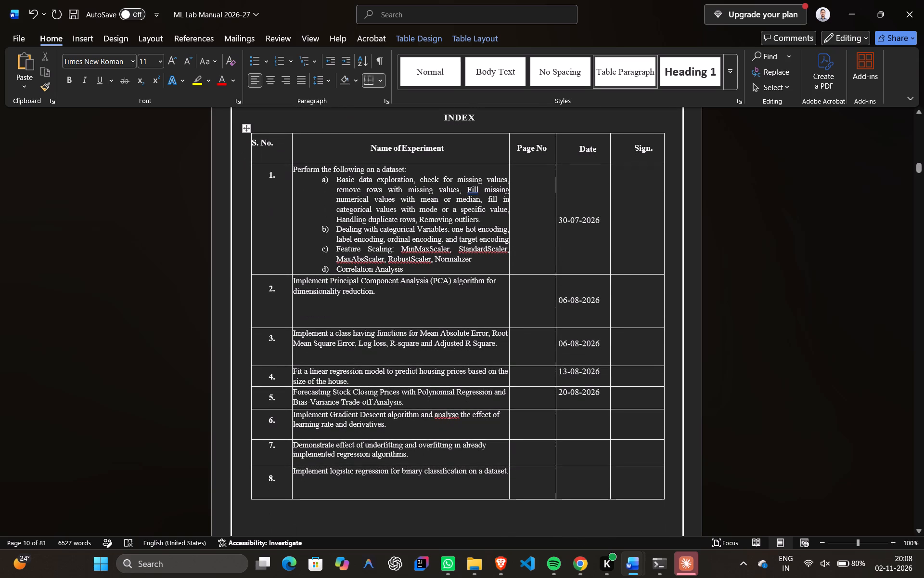
left_click(565, 420)
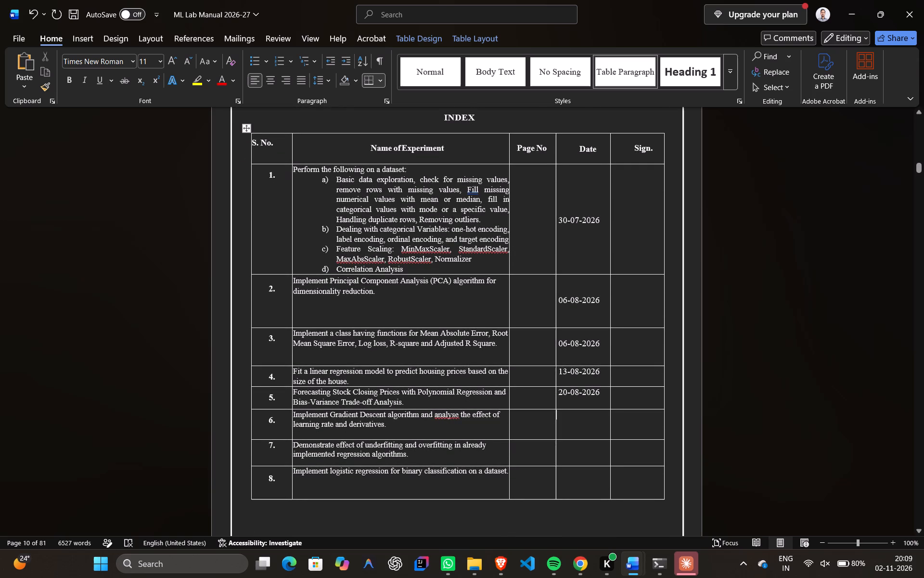
type("20-08-2026")
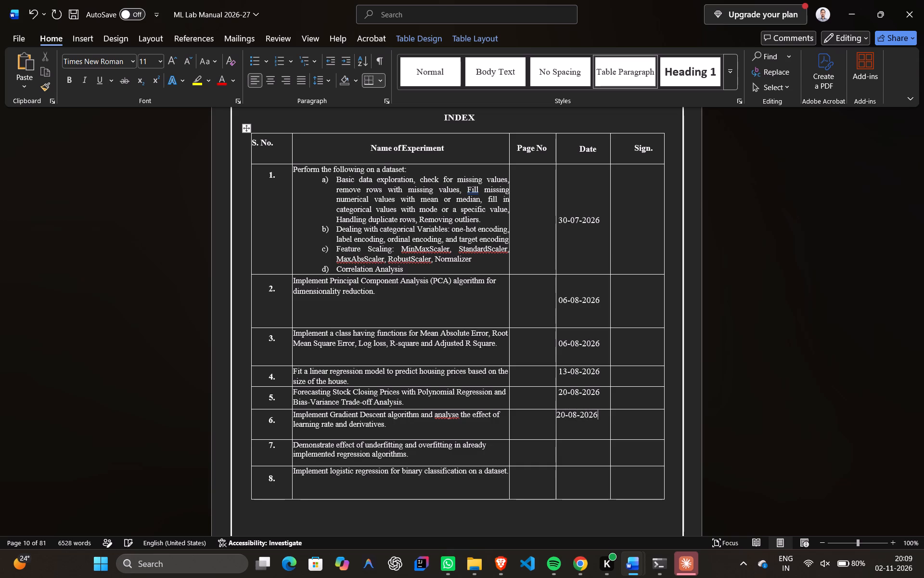
key("Left")
key("Left")
key("Left")
key("Left")
key("Left")
key("Left")
key("Left")
key("Left")
key("Left")
key("Left")
key("Return")
key("space")
Enter the date 27/08/2026, with slash separators, for experiment 7, underfitting and overfitting, in the Index table.
left_click(570, 457)
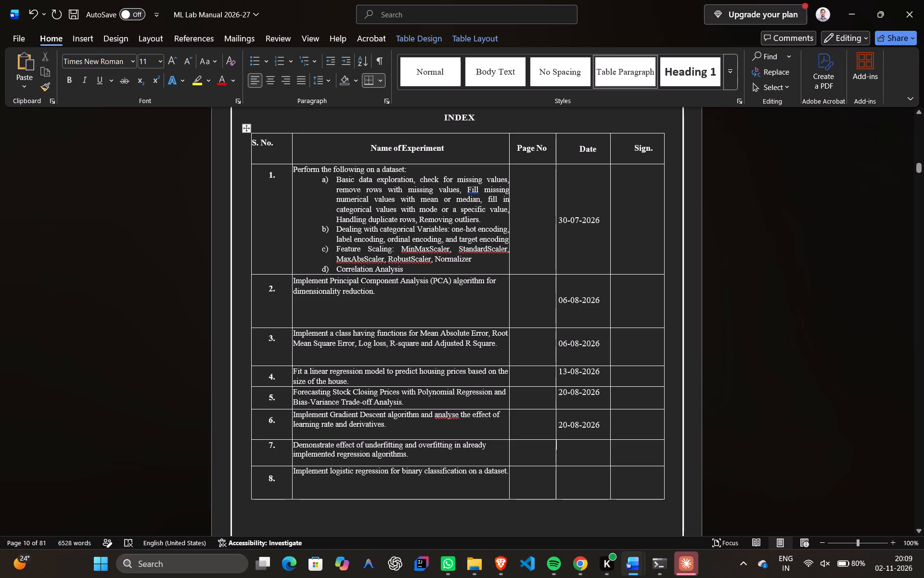
type("27-0-")
key("BackSpace")
key("BackSpace")
key("BackSpace")
type("/08/2026")
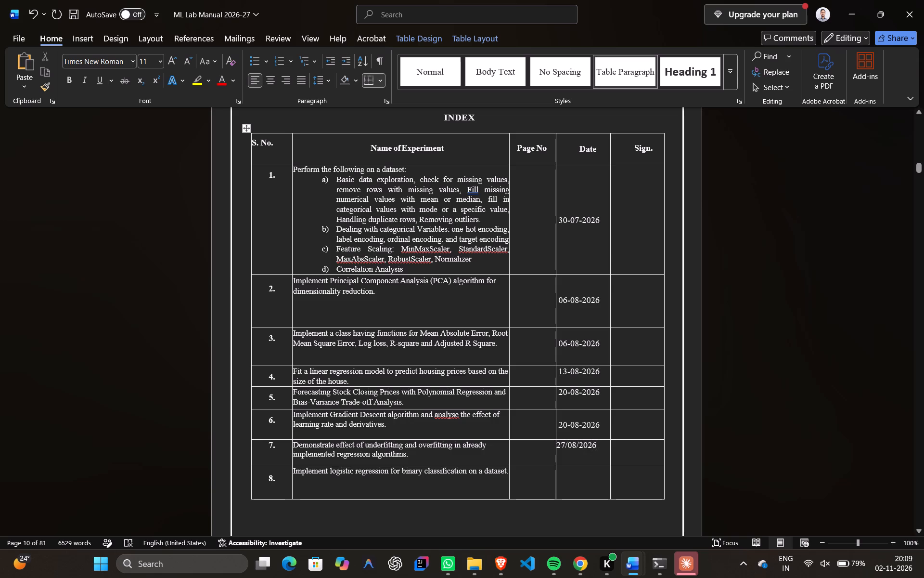
Lower the experiment 7 date within its Index cell by one line and indent it by one space.
key("Left")
key("Left")
key("Left")
key("Left")
key("Left")
key("Left")
key("Left")
key("Left")
key("Left")
key("Left")
key("space")
key("Return")
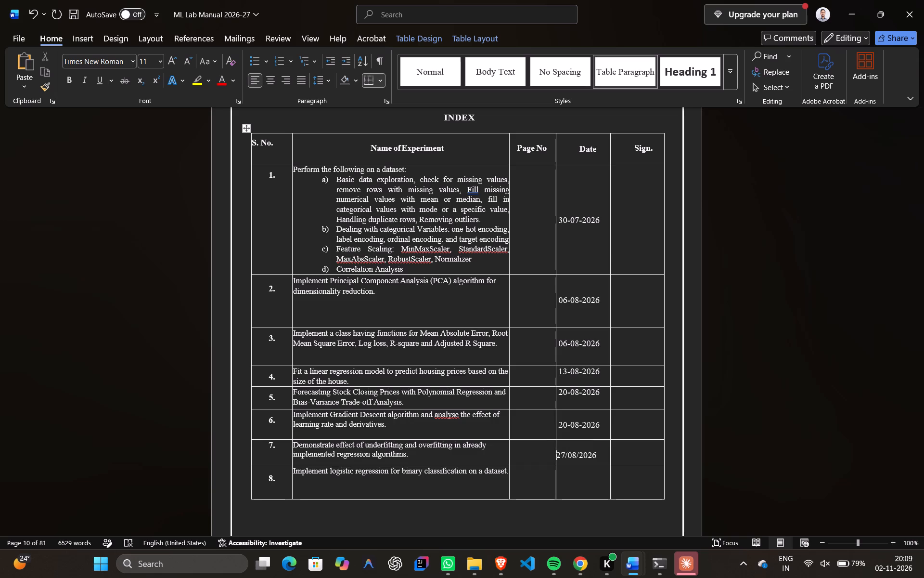
key("space")
Replace the hyphens in the experiment 6 date with slashes so it reads 20/08/2026.
left_click(582, 425)
key("BackSpace")
key("slash")
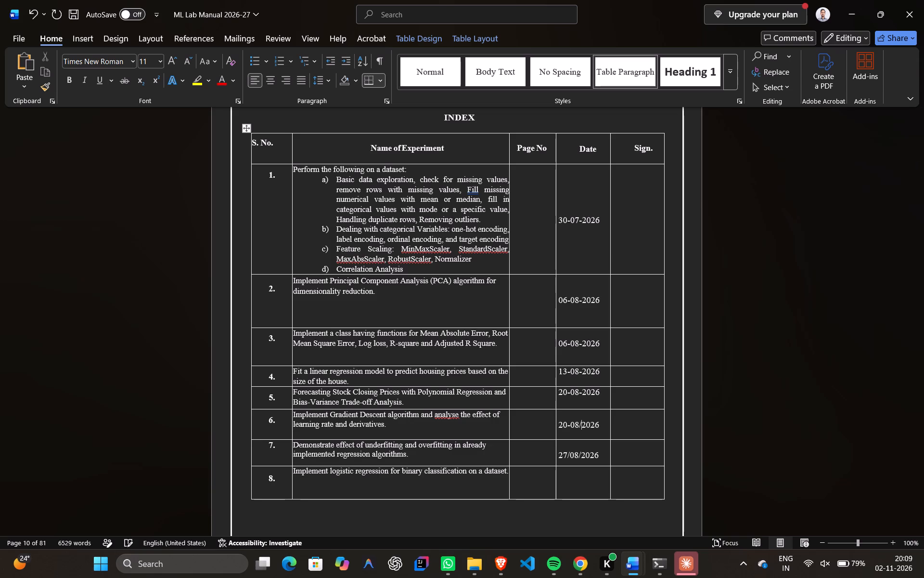
key("Left")
key("Left")
key("Left")
key("BackSpace")
key("slash")
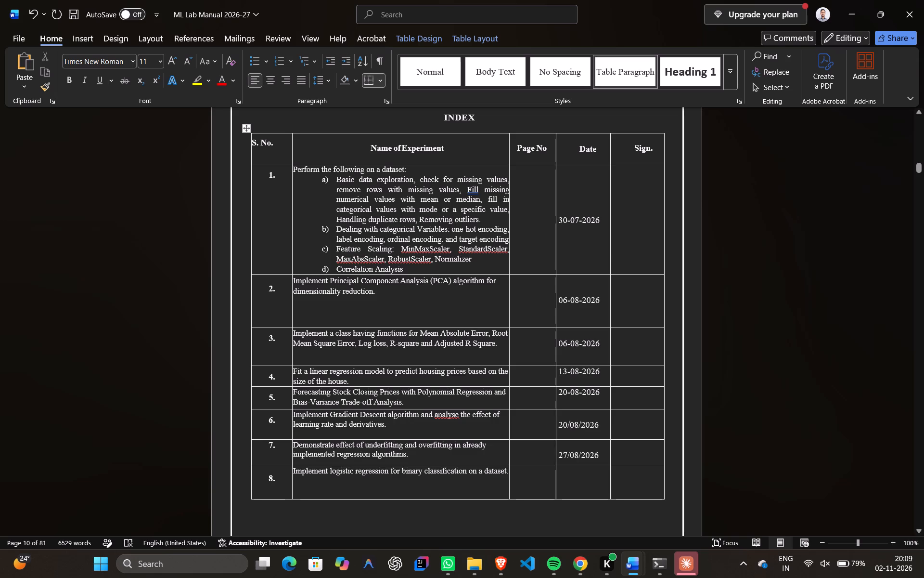
Replace the hyphens in the experiment 5 date with slashes so it reads 20/08/2026.
left_click(580, 390)
key("BackSpace")
key("slash")
key("Left")
key("Left")
key("Left")
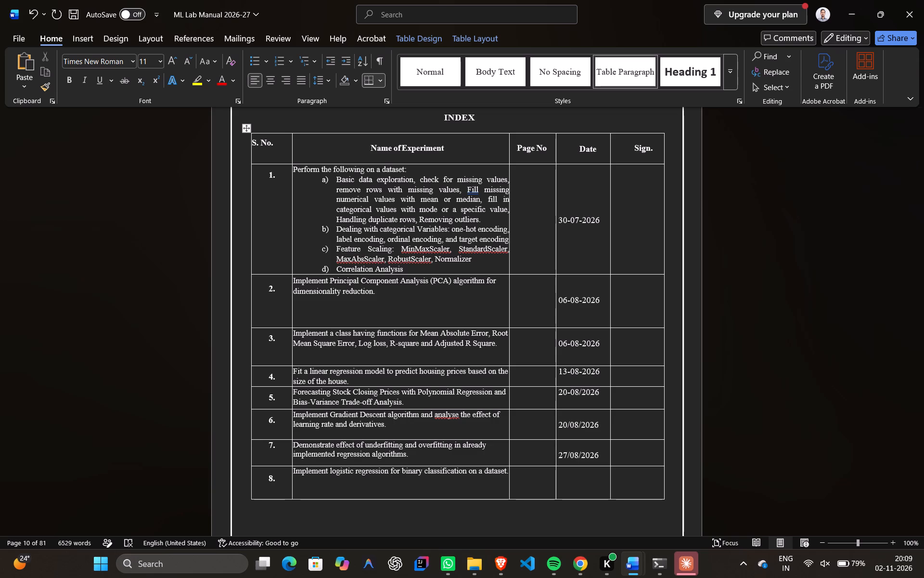
key("BackSpace")
key("slash")
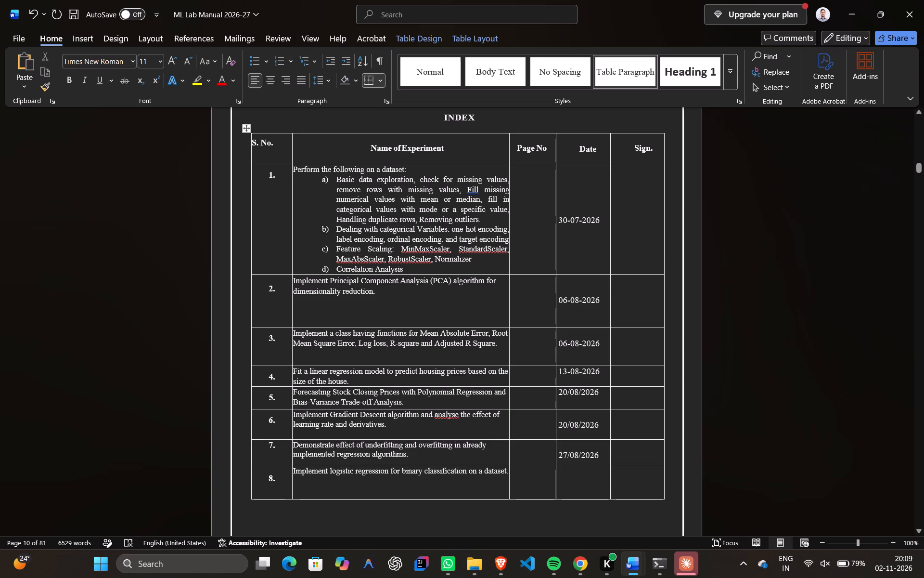
Replace the hyphens in the experiment 3 date with slashes so it reads 06/08/2026.
left_click(571, 342)
key("BackSpace")
key("slash")
key("Right")
key("Right")
key("Right")
key("BackSpace")
key("slash")
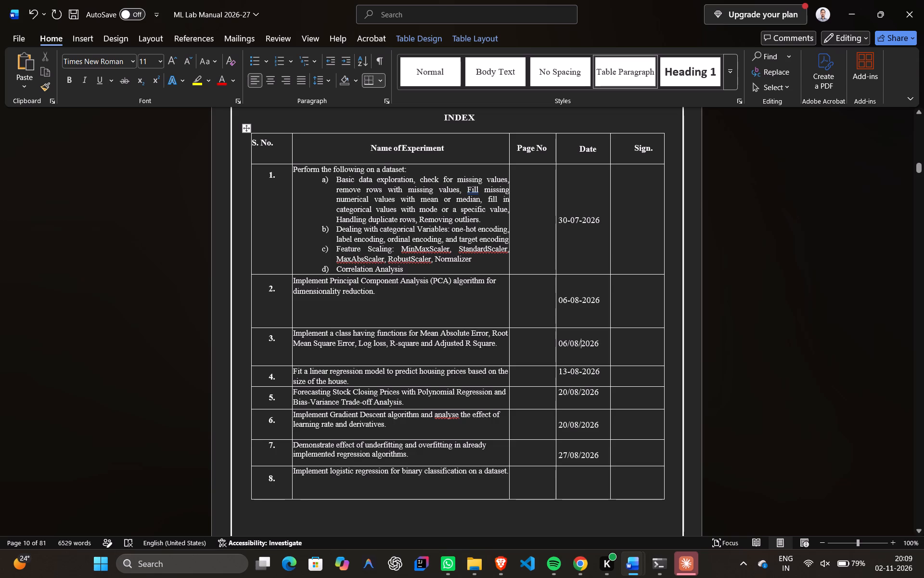
Replace the hyphens in the experiment 1 date with slashes so it reads 30/07/2026.
left_click(583, 221)
key("BackSpace")
key("slash")
key("Left")
key("Left")
key("Left")
key("BackSpace")
key("slash")
Replace the hyphens in the experiment 2 date with slashes so it reads 06/08/2026.
key("Down")
key("Down")
key("Down")
key("BackSpace")
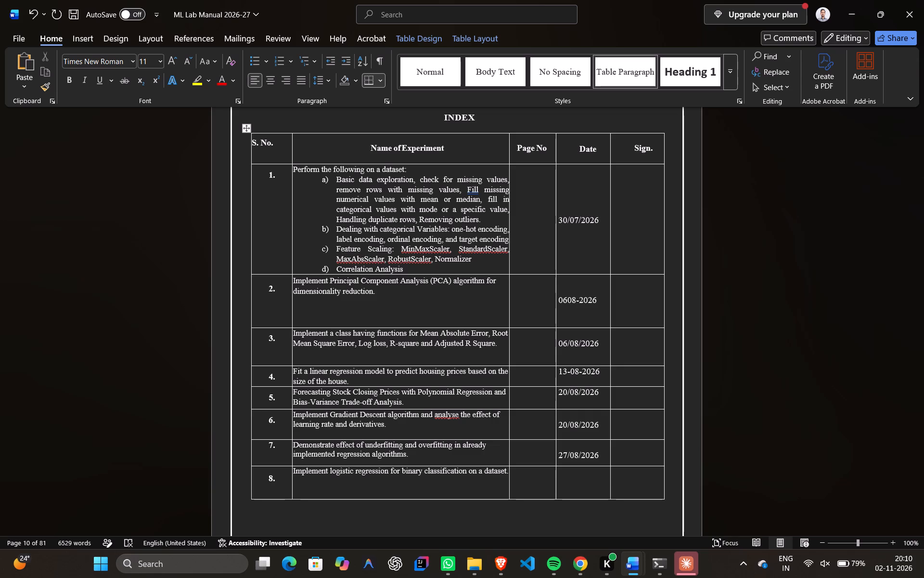
key("slash")
key("Right")
key("Right")
key("Right")
key("BackSpace")
key("slash")
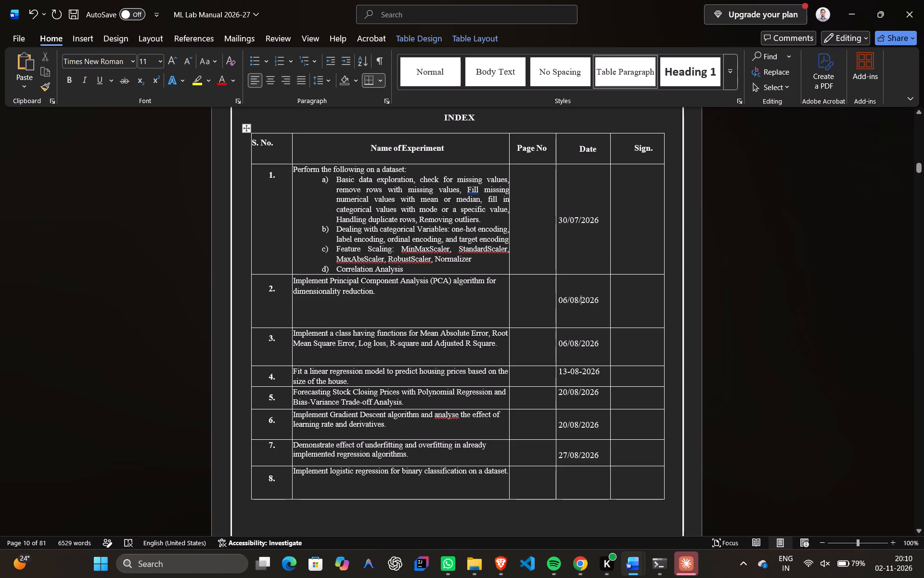
Replace the hyphens in the experiment 4 date with slashes so it reads 13/08/2026.
left_click(581, 372)
key("BackSpace")
key("slash")
key("Left")
key("Left")
key("Left")
key("BackSpace")
key("slash")
Enter 03/09/2026 as the experiment 8 date, placed on the cell's second line with a leading space.
scroll(585, 391, "down", 2)
left_click(570, 330)
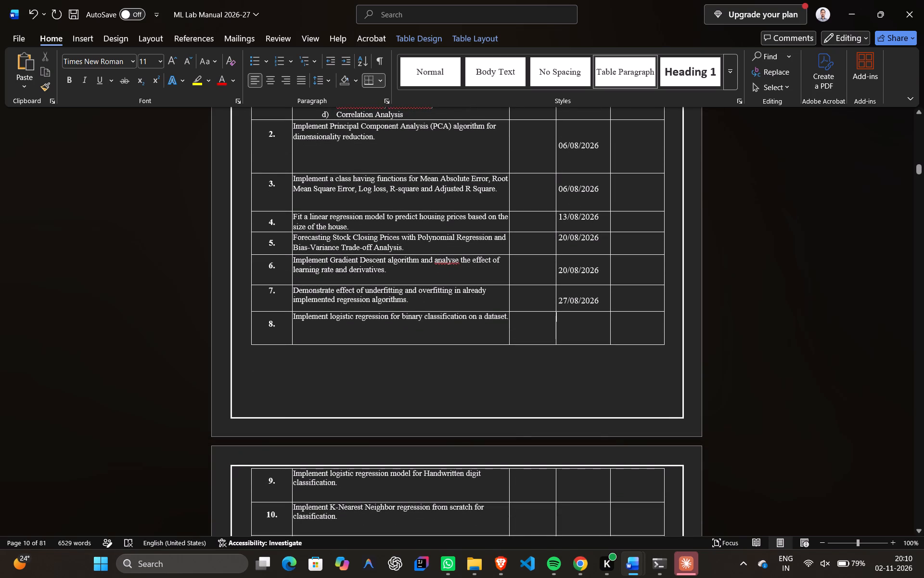
key("0")
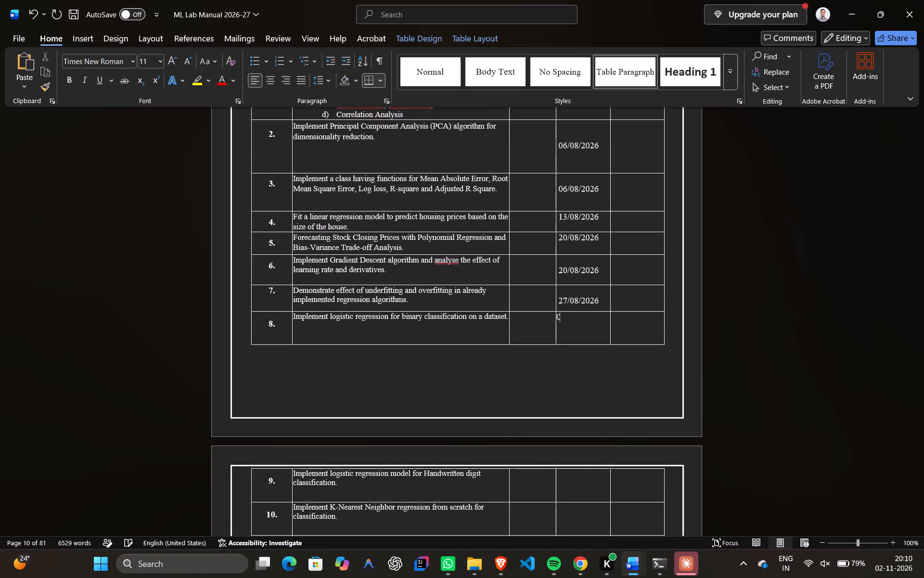
type("3/")
type("09/206")
key("BackSpace")
type("26")
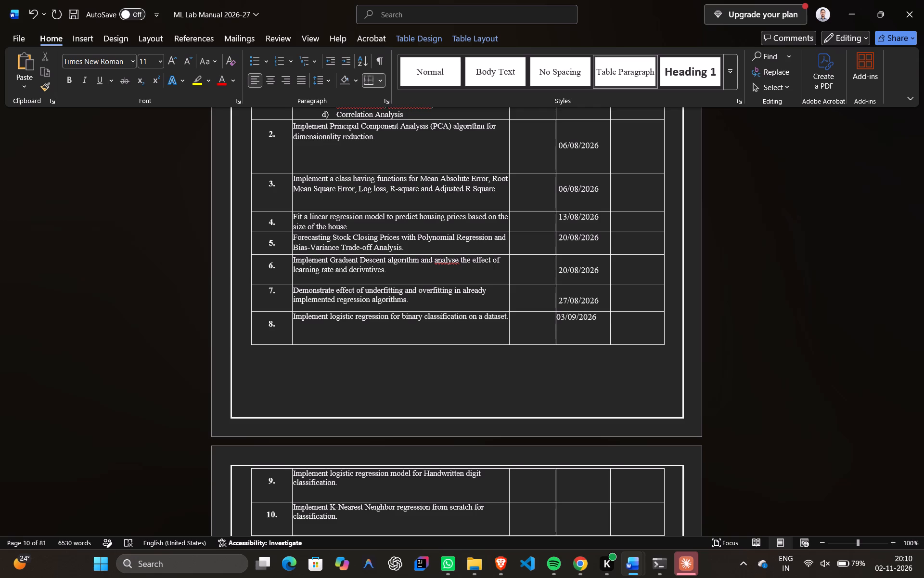
key("Left")
key("Left")
key("Left")
key("Left")
key("Left")
key("Left")
key("Left")
key("Left")
key("Left")
key("Left")
key("Return")
key("space")
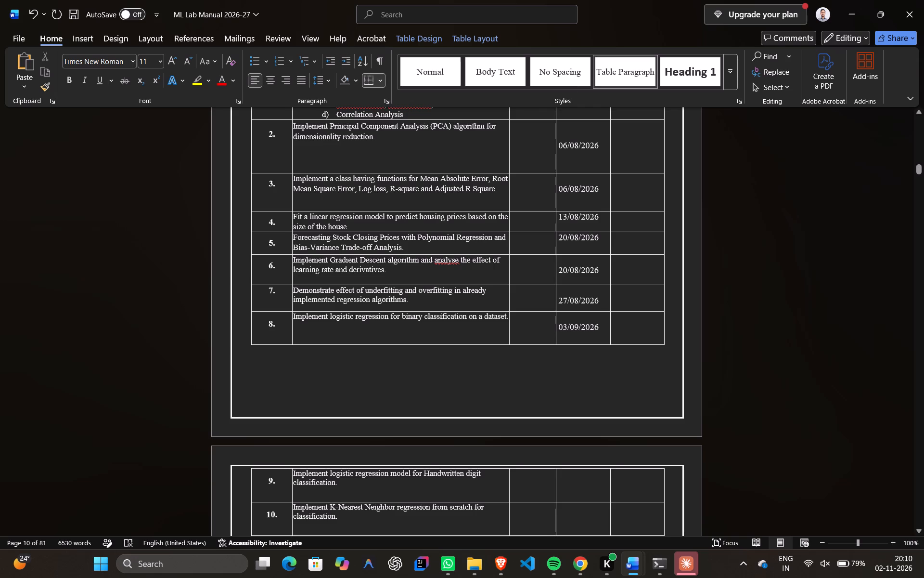
Enter 03/09/2026 as the experiment 9 date, placed on the cell's second line with a leading space.
scroll(576, 437, "down", 1)
left_click(563, 431)
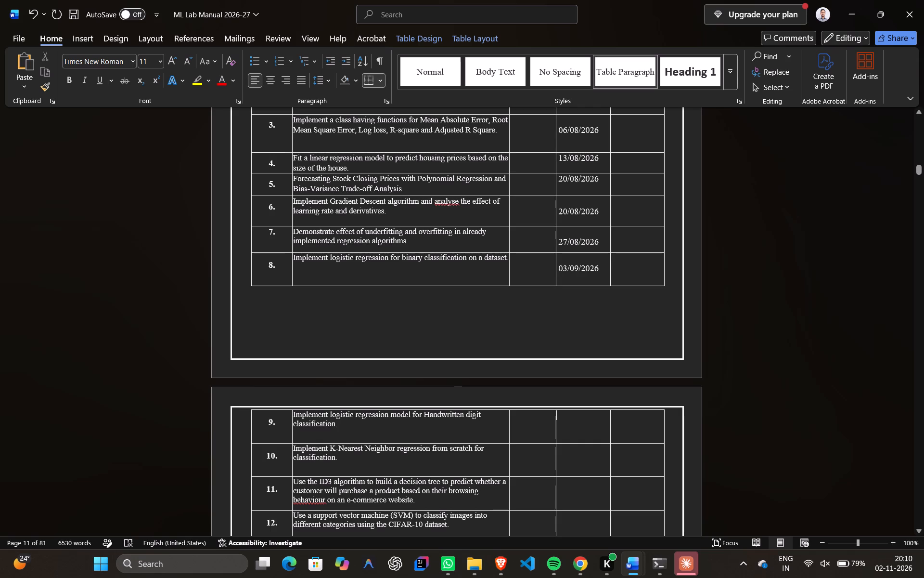
type("03")
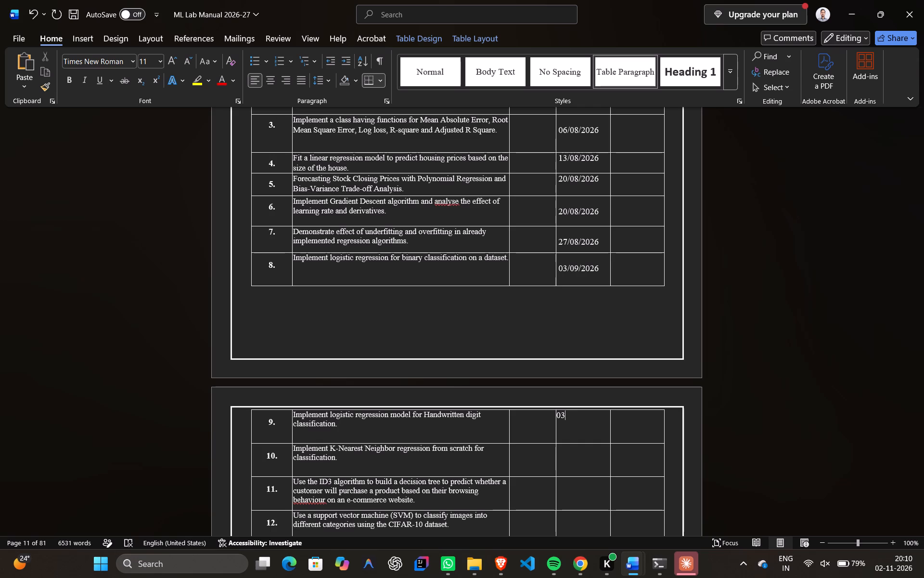
key("slash")
type("09/2026")
key("Left")
key("Left")
key("Left")
key("Left")
key("Left")
key("Left")
key("Left")
key("Left")
key("Left")
key("Left")
key("Return")
key("space")
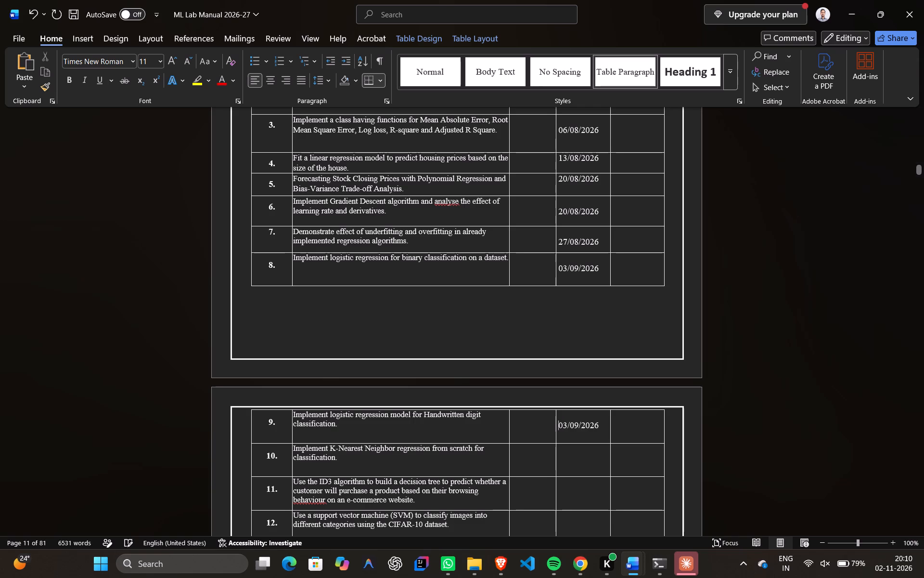
Enter 10/09/2026 as the experiment 10 date, placed on the cell's second line with a leading space.
left_click(561, 460)
type("10")
key("slash")
type("09/2026")
key("Left")
key("Left")
key("Left")
key("Left")
key("Left")
key("Left")
key("Left")
key("Left")
key("Left")
key("Left")
key("Left")
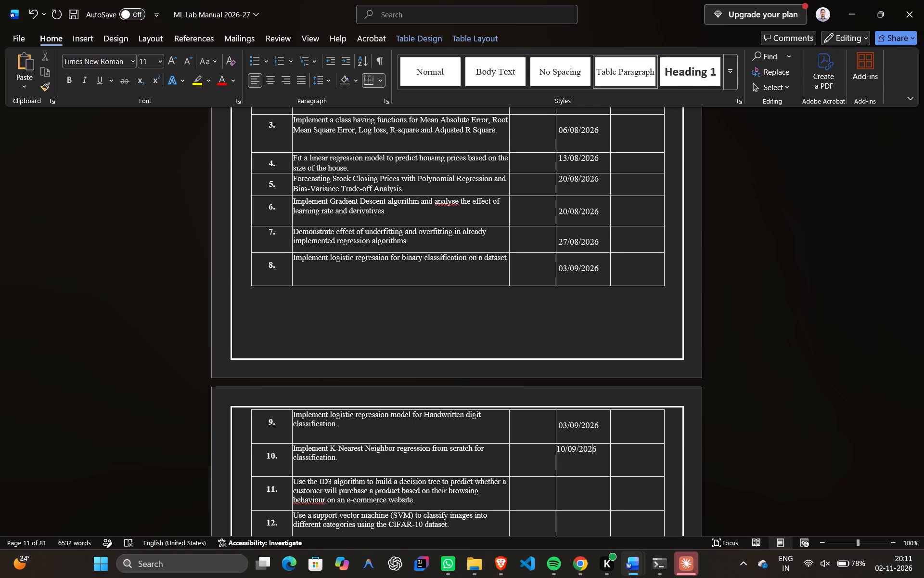
key("Right")
key("Right")
key("Left")
key("Return")
key("space")
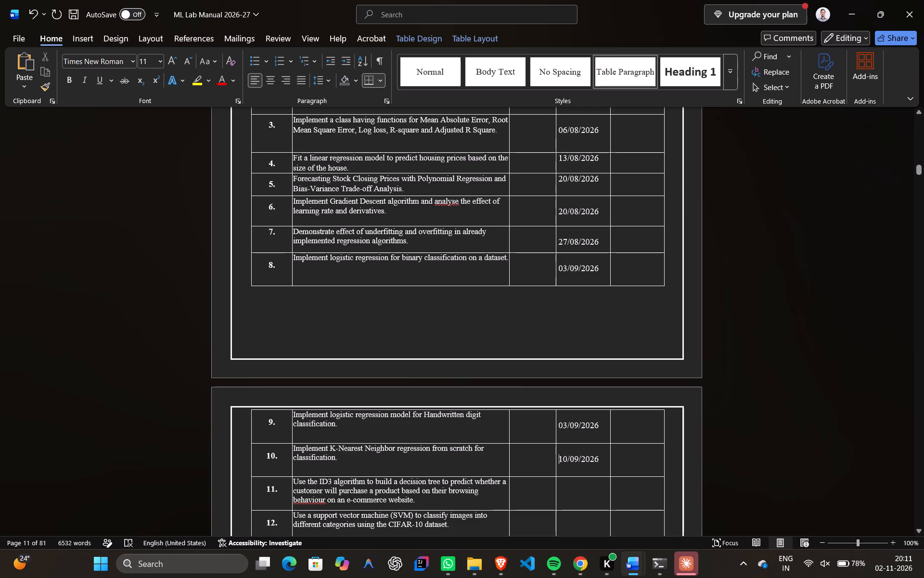
Enter 17/09/2026 as the experiment 11 date, placed on the cell's second line with a leading space.
left_click(574, 500)
type("17/")
type("09/2026")
key("Left")
key("Left")
key("Left")
key("Left")
key("Left")
key("Left")
key("Left")
key("Left")
key("Left")
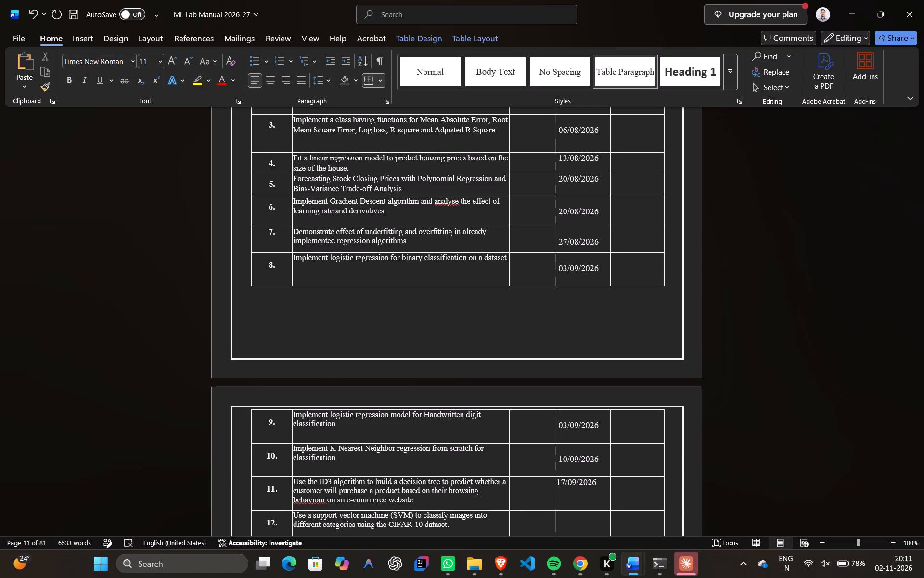
key("Left")
key("Return")
key("space")
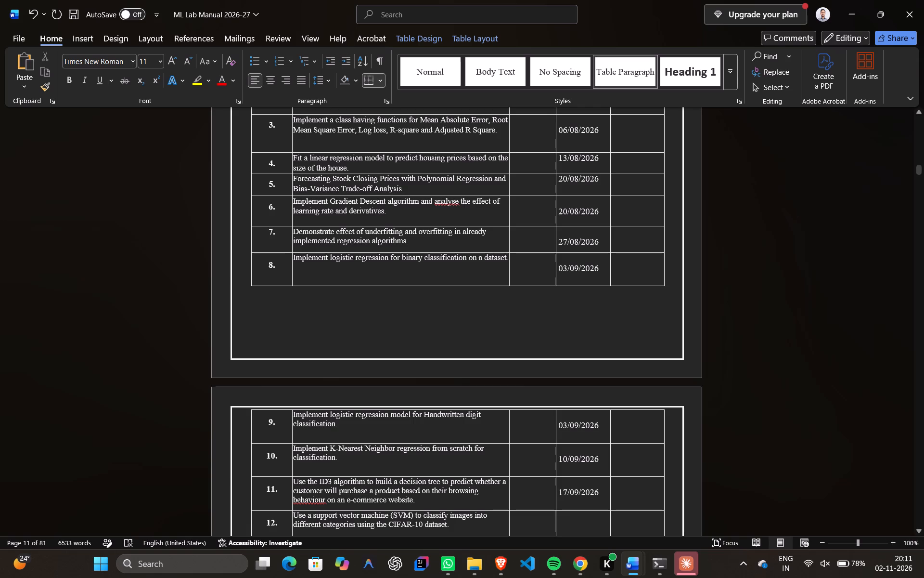
Enter 24/09/2026 as the experiment 12 date, placed on the cell's second line with a leading space.
scroll(533, 469, "down", 2)
left_click(568, 378)
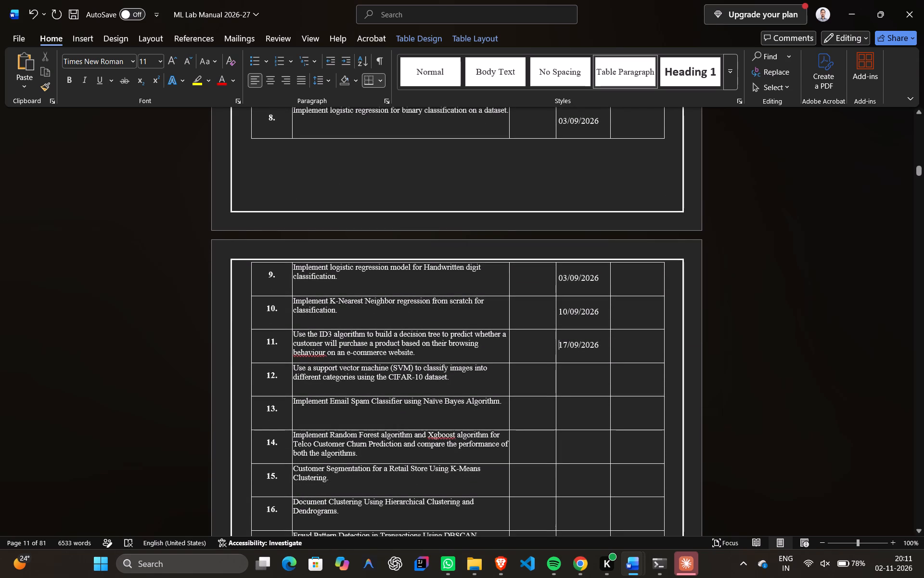
type("24")
type("/09/2026")
key("Left")
key("Left")
key("Left")
key("Left")
key("Left")
key("Left")
key("Left")
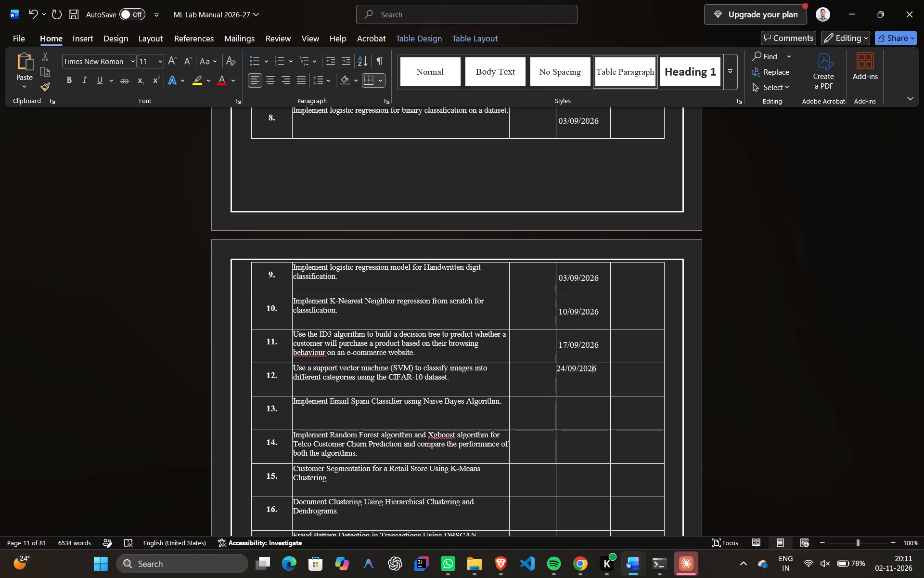
key("Left")
key("Left")
key("Left")
key("Return")
key("space")
Enter 24/09/2026 as the experiment 13 date, placed on the cell's second line with a leading space.
left_click(572, 414)
type("24/09")
type("/2026")
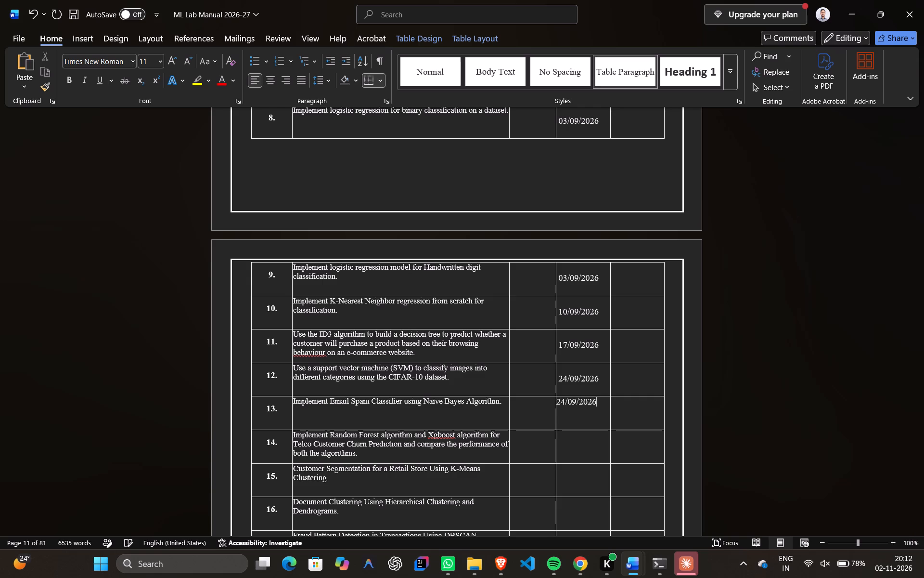
key("Left")
key("Left")
key("Left")
key("Left")
key("Left")
key("Left")
key("Left")
key("Left")
key("Left")
key("Left")
key("Return")
key("space")
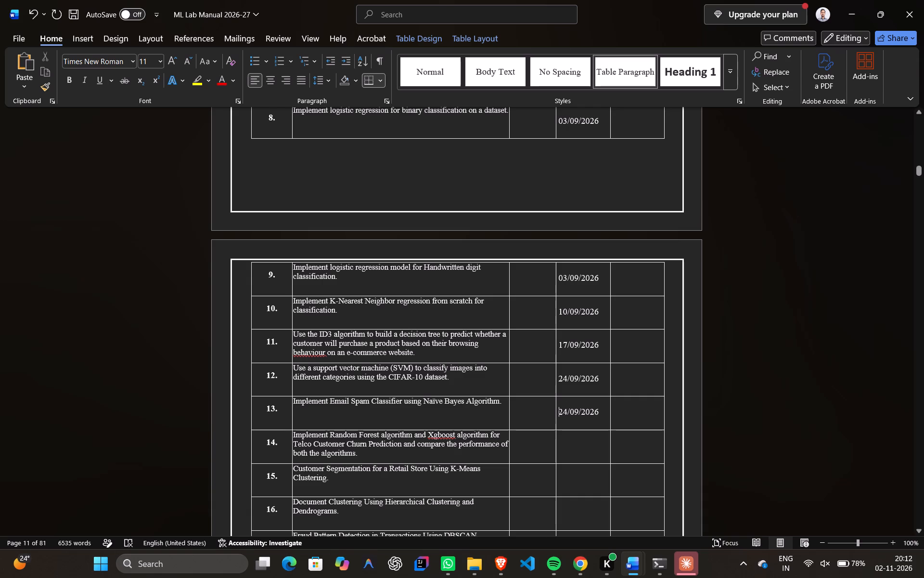
Move the experiment 13 title in the Index table down to its cell's second line, without a leading space.
left_click(585, 457)
left_click(295, 402)
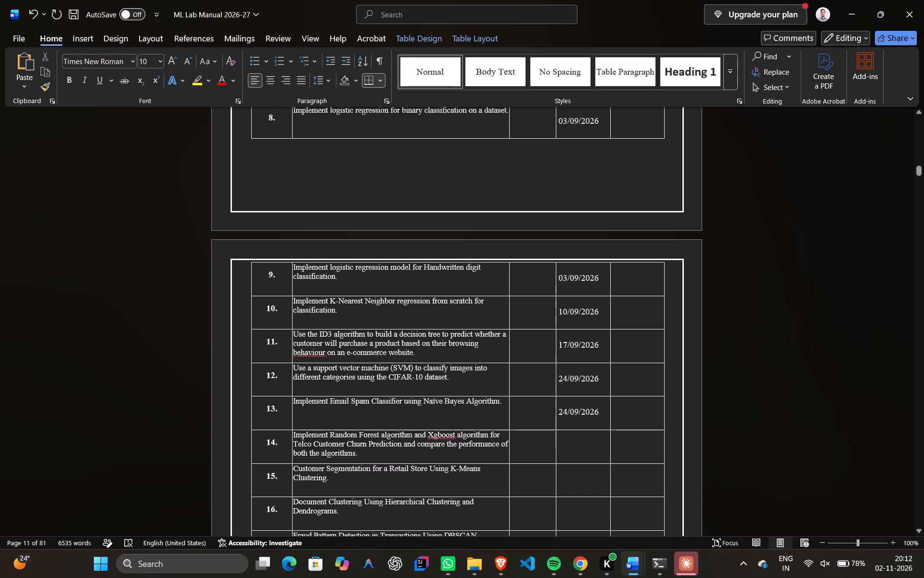
key("Left")
key("Return")
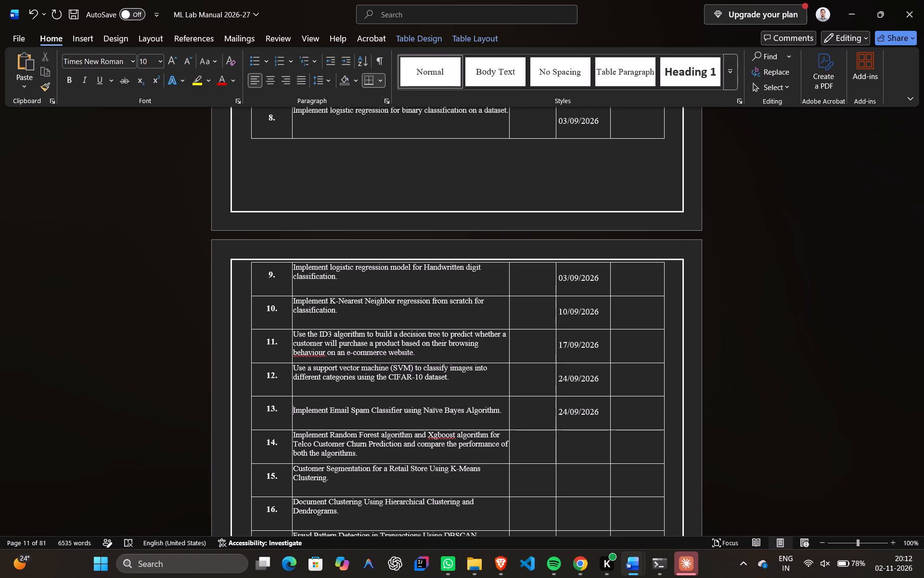
key("space")
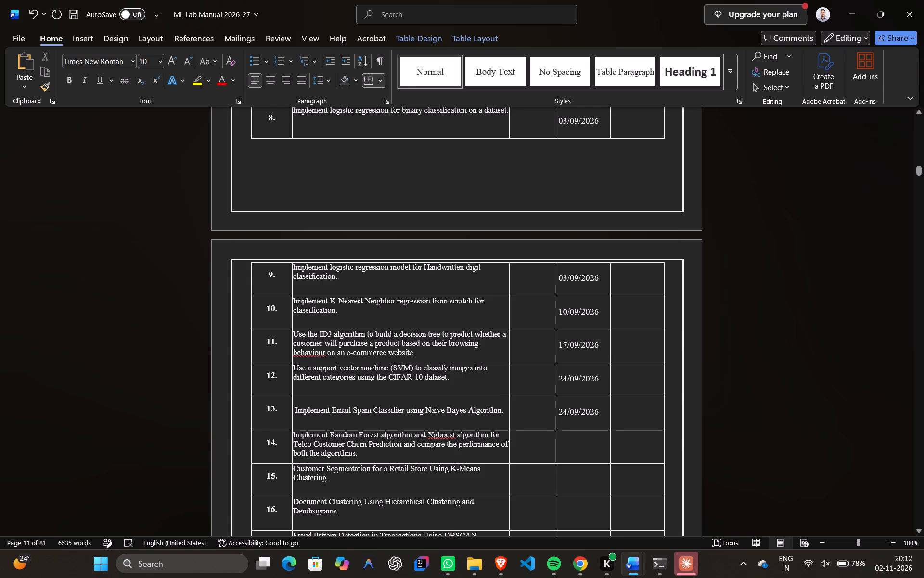
key("BackSpace")
Enter 01/10/2026 as the experiment 14 date, placed on the cell's second line with a leading space.
left_click(573, 444)
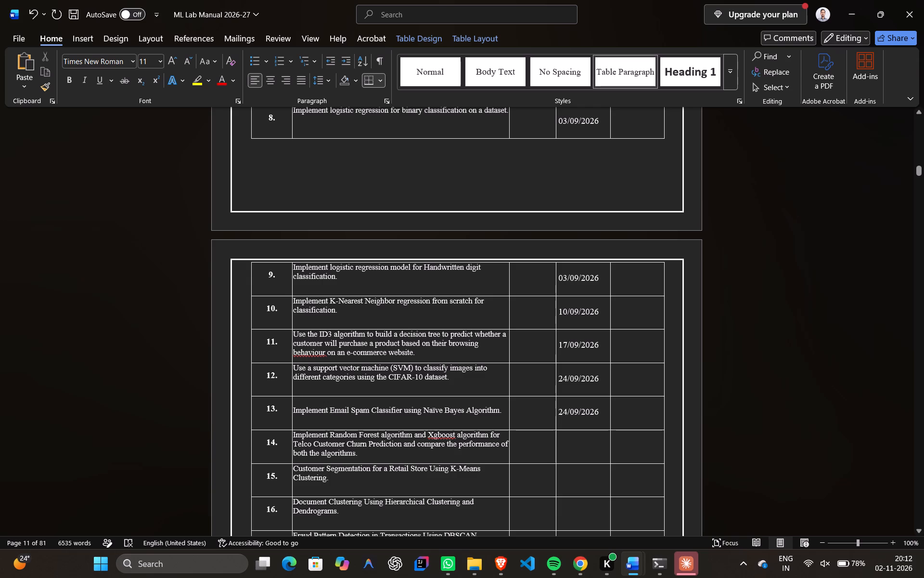
key("Return")
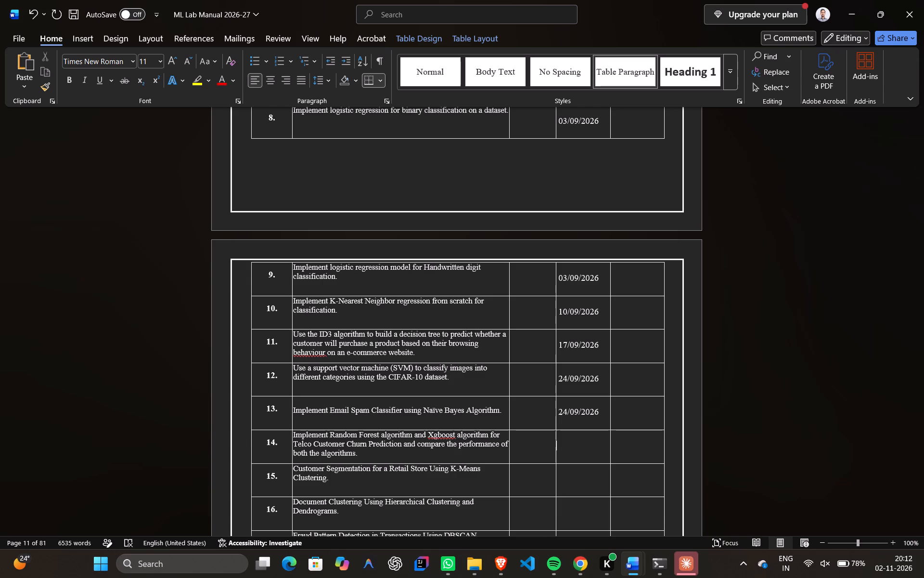
key("0")
type("1/10")
type("/2026")
key("Left")
key("Left")
key("Left")
key("Left")
key("Left")
key("Left")
key("Left")
key("Left")
key("Left")
key("Left")
key("space")
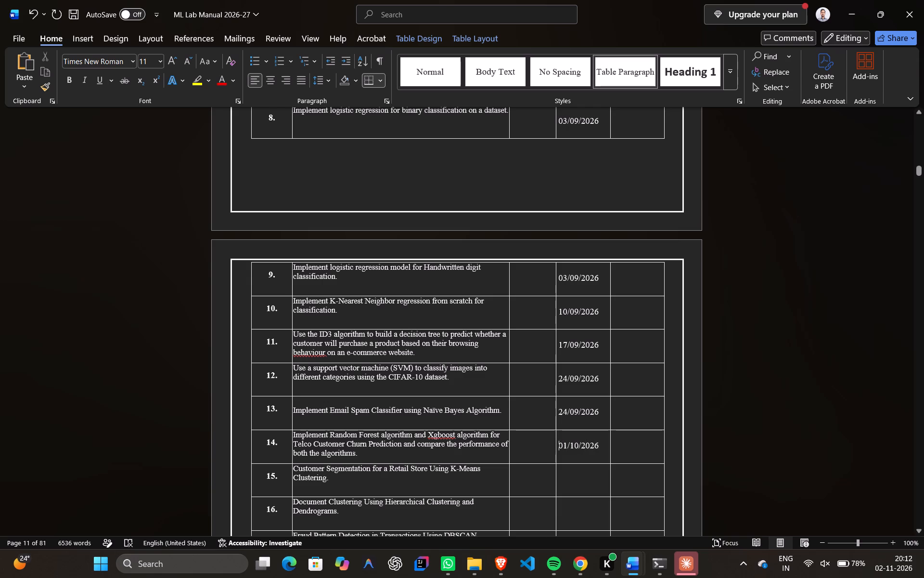
Enter 01/10/2026 as the experiment 15 date, placed on the cell's second line with a leading space.
left_click(571, 479)
type("01/10")
key("slash")
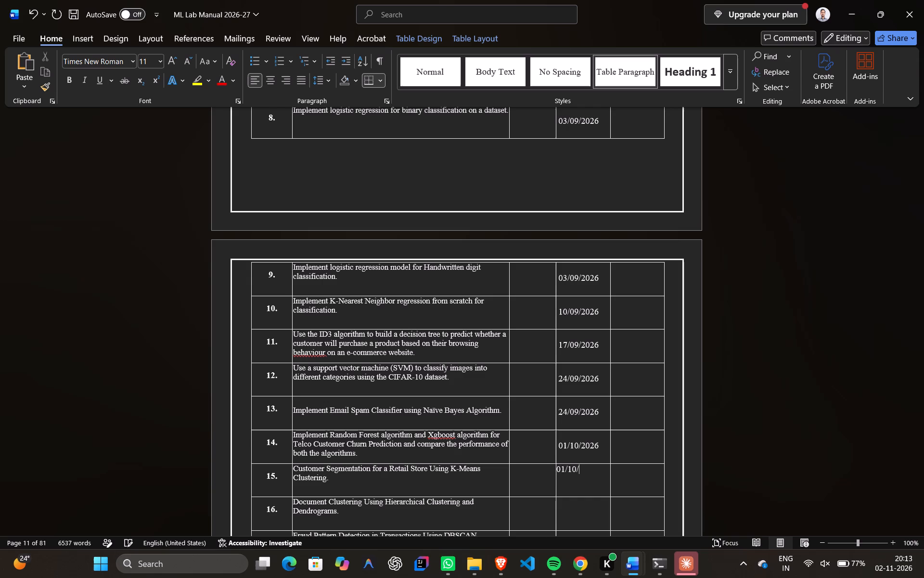
type("2026")
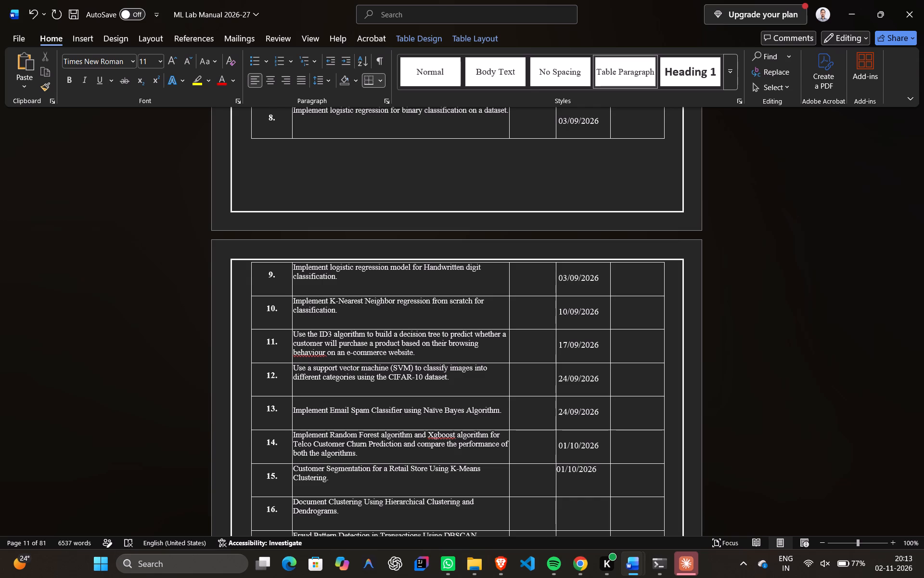
key("Left")
key("Left")
key("Left")
key("Left")
key("Left")
key("Left")
key("Left")
key("Left")
key("Left")
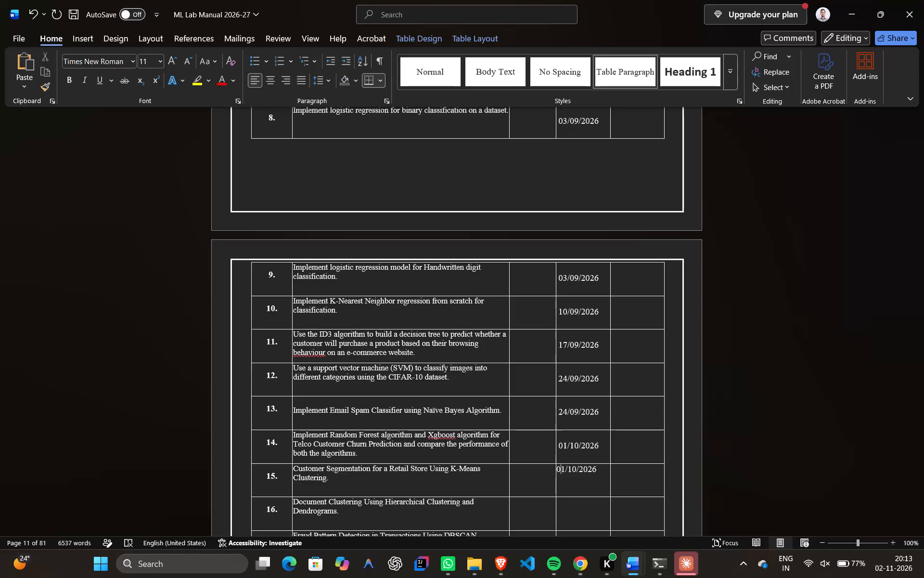
key("Left")
key("Return")
key("space")
Enter 08/10/2026 as the experiment 16 date, placed on the cell's second line with a leading space.
left_click(572, 525)
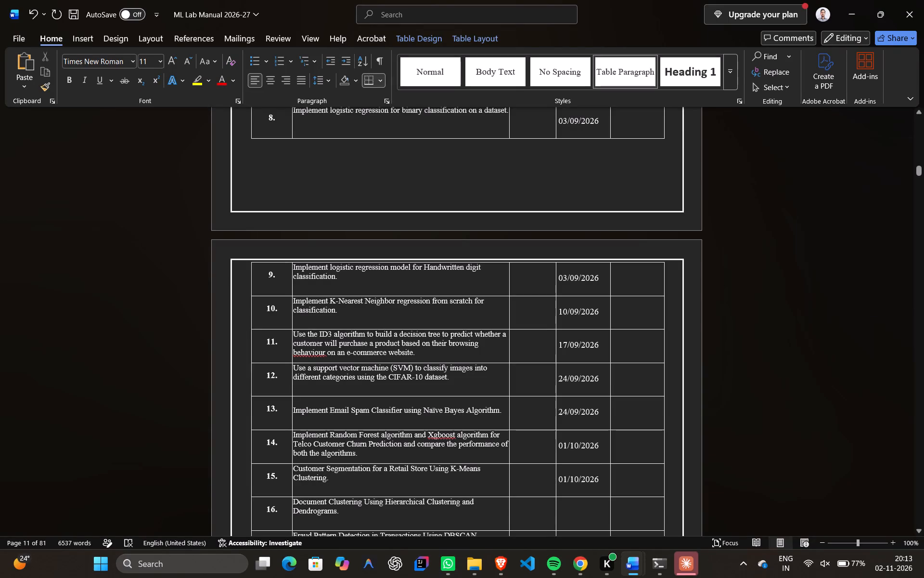
key("Return")
key("space")
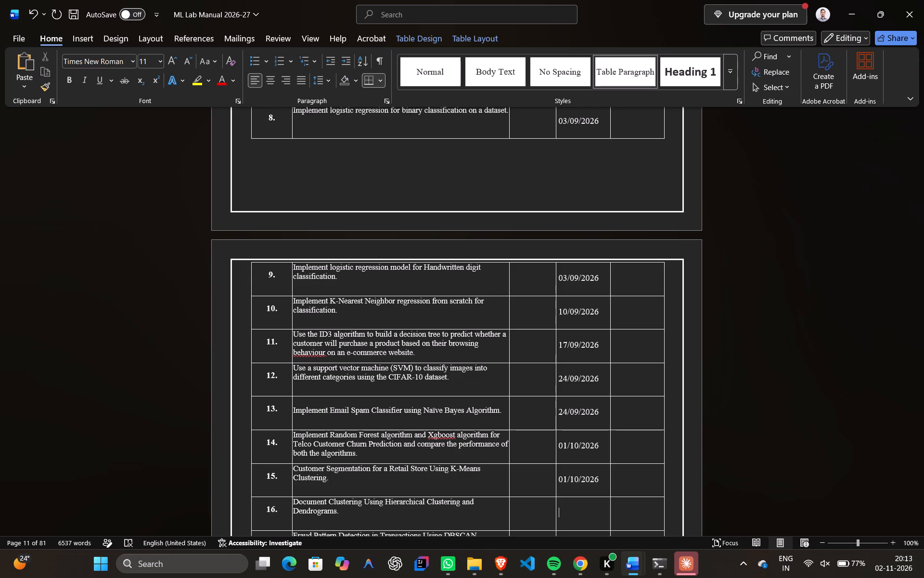
type("08/")
type("10")
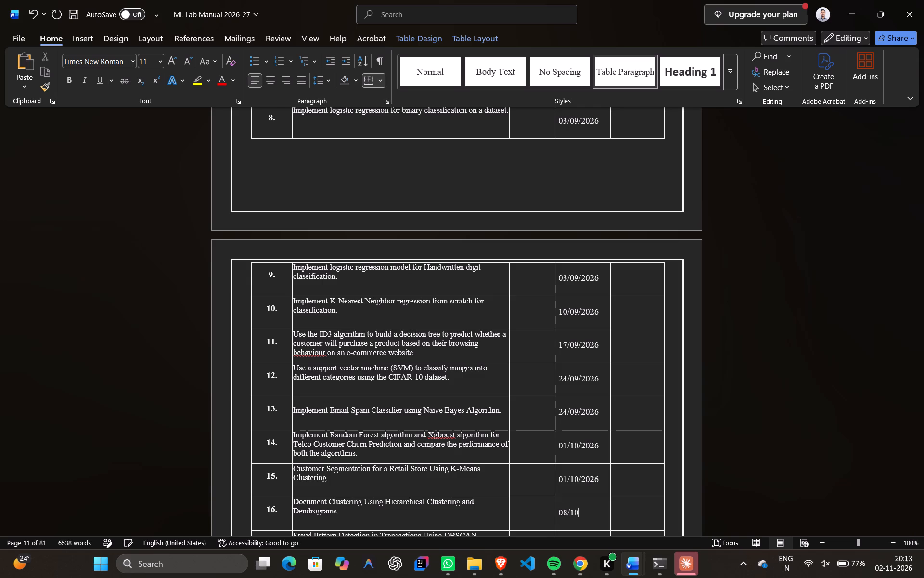
type("/2026")
key("Left")
key("Left")
key("Left")
key("Left")
key("Left")
key("Left")
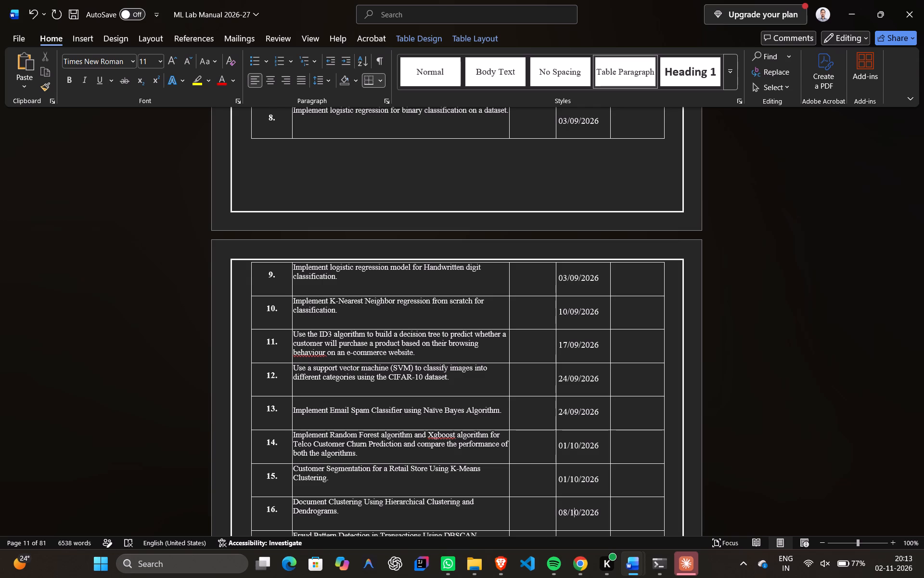
Enter 08/10/2026 as the experiment 17 date, placed on the cell's second line with a leading space.
scroll(572, 525, "down", 1)
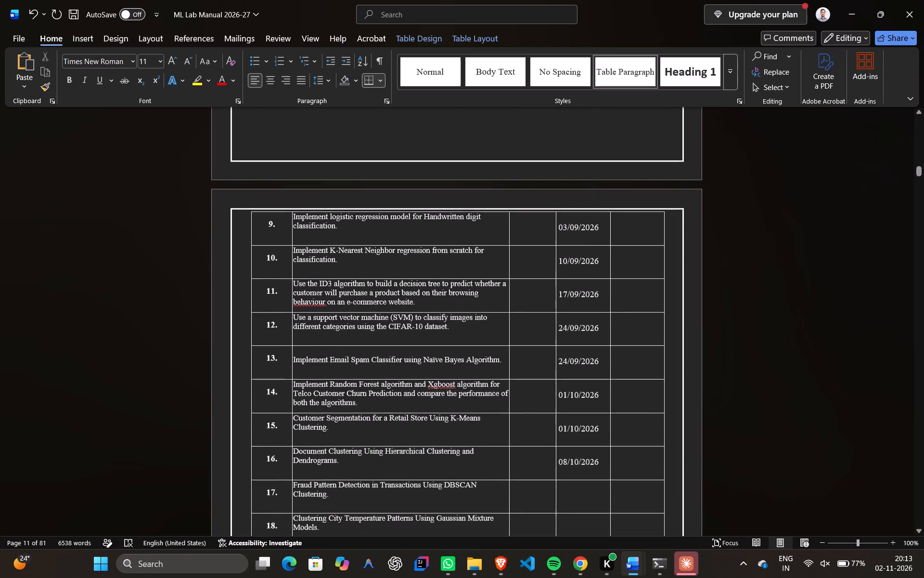
left_click(574, 480)
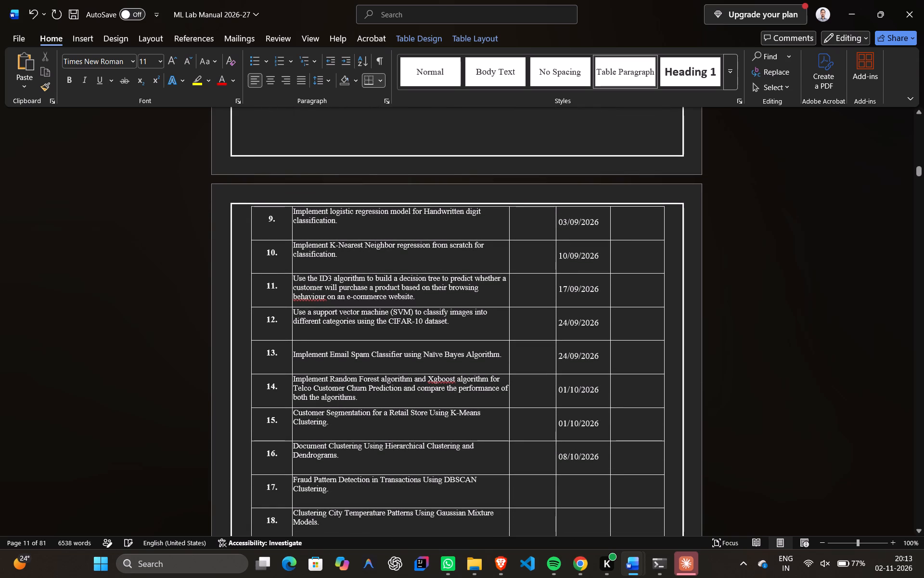
key("Return")
key("space")
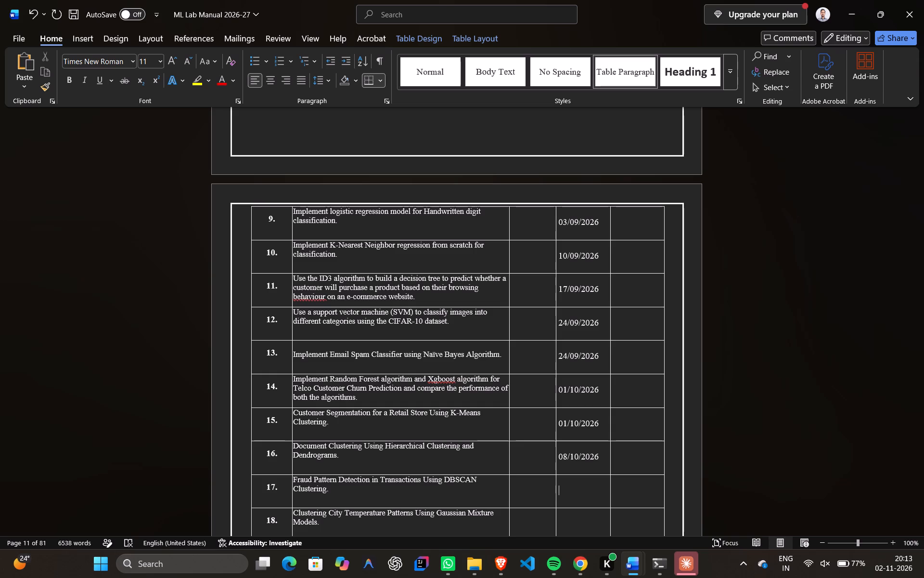
type("08/10")
type("/2026")
Enter 22/10/2026 as the experiment 18 date on the cell's second line with a leading space, and move its title down one line.
key("Down")
key("Return")
key("space")
scroll(477, 440, "down", 1)
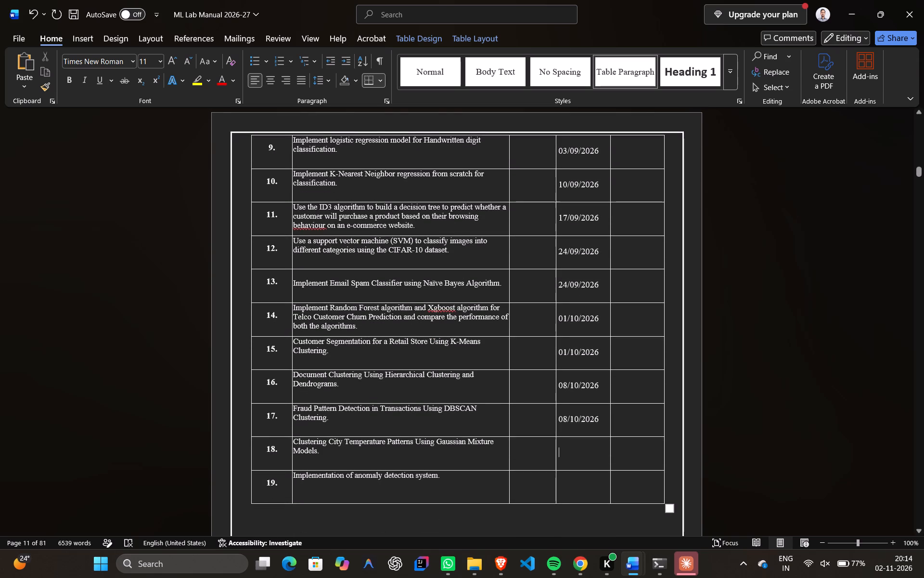
left_click(293, 441)
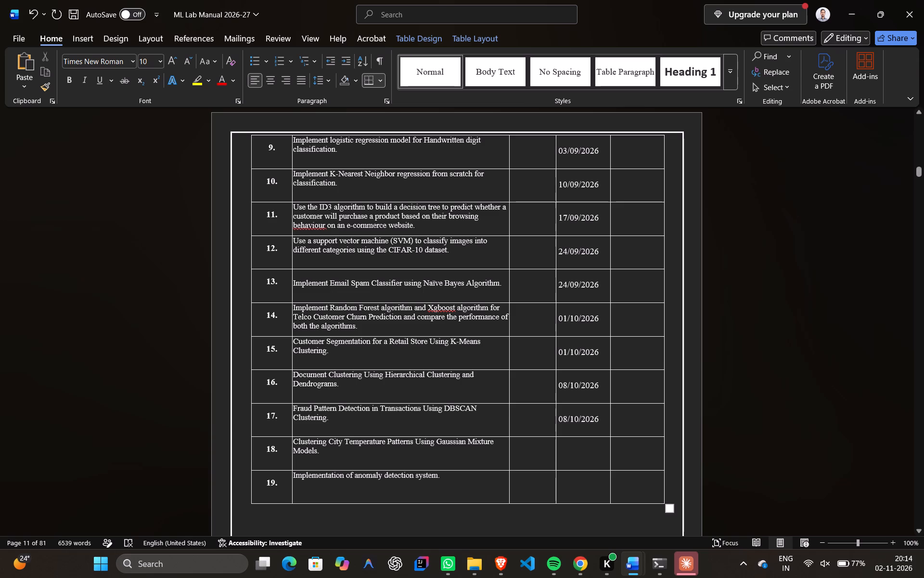
key("Return")
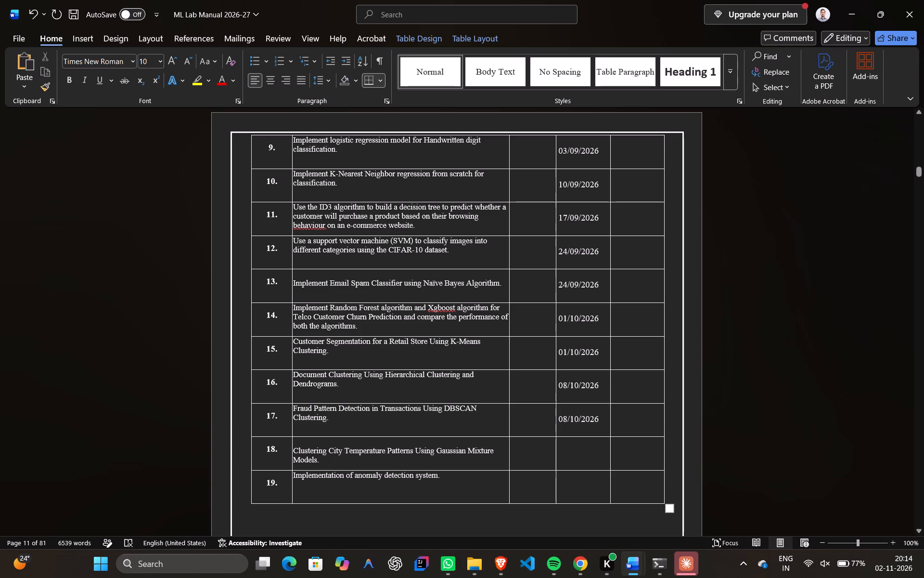
left_click(564, 454)
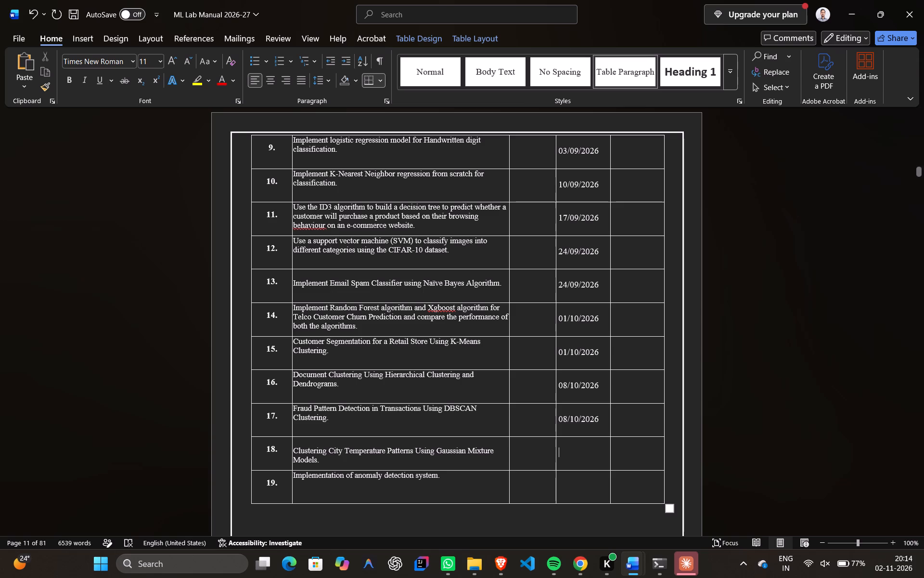
type("22/10/2026")
Enter 29/10/2026 as the experiment 19 date, placed on the cell's second line with a leading space.
left_click(572, 490)
key("Return")
key("space")
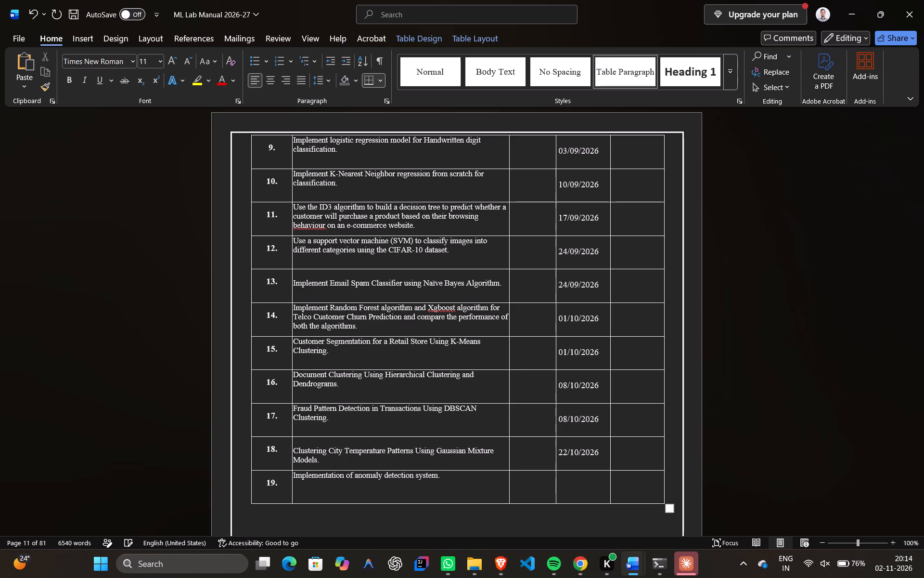
type("29/10/2026")
Review the Index table's date column for experiments 9 to 19 and the start of the Programs section.
scroll(583, 413, "up", 1)
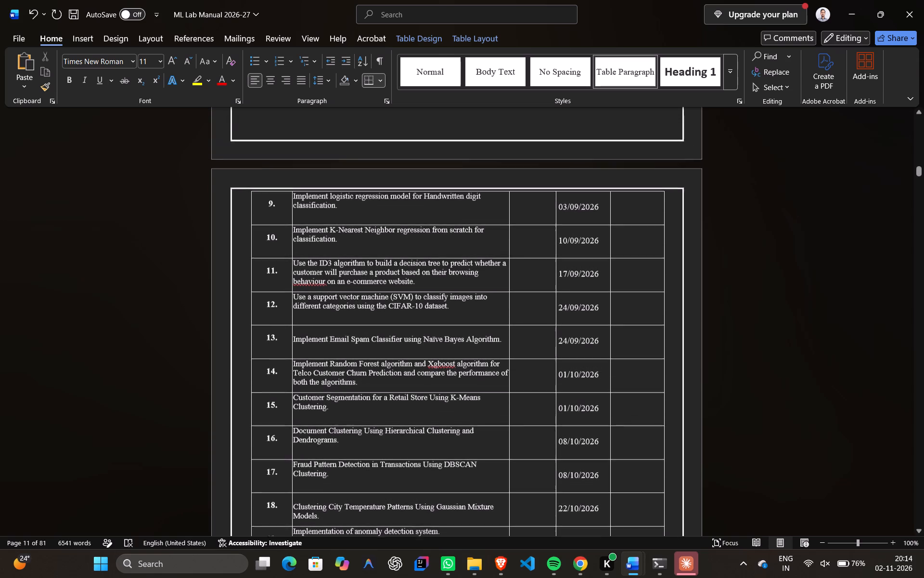
scroll(583, 413, "up", 1)
scroll(583, 413, "down", 1)
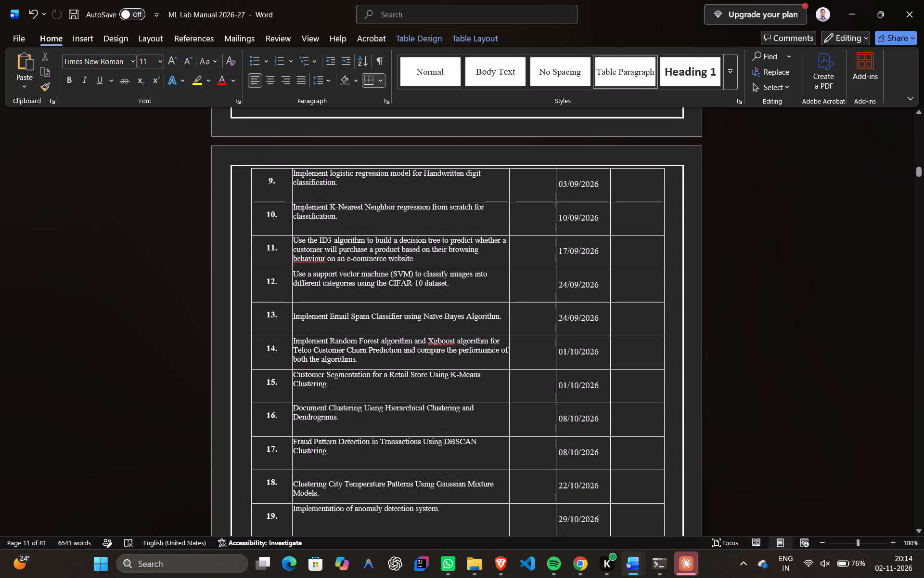
scroll(583, 413, "down", 4)
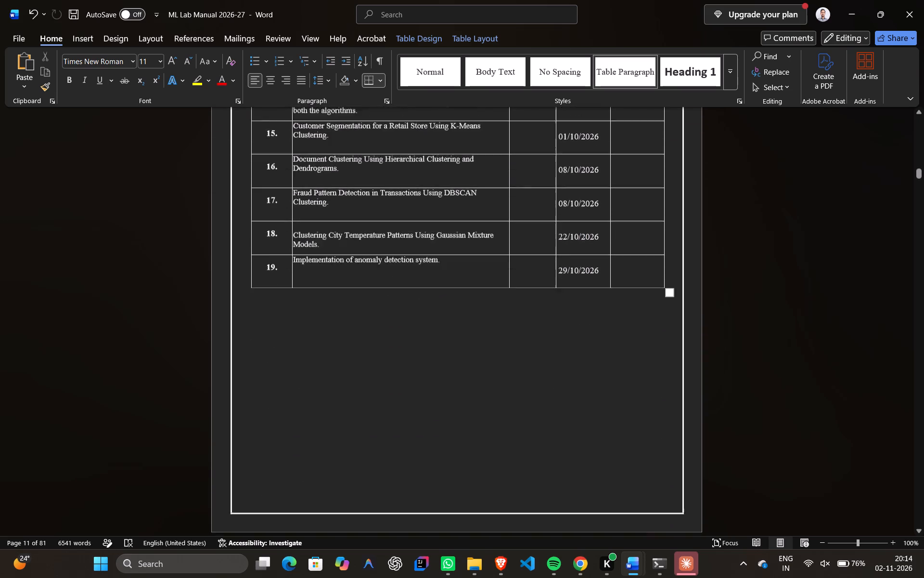
scroll(583, 413, "down", 5)
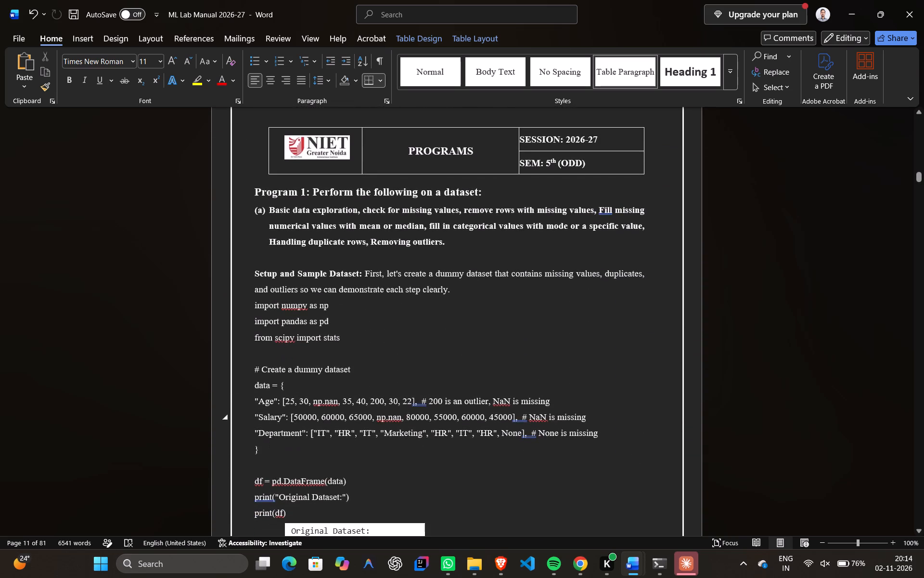
Check which page the Program 1 section starts on, using the end of its first page.
scroll(583, 413, "up", 1)
scroll(583, 413, "down", 2)
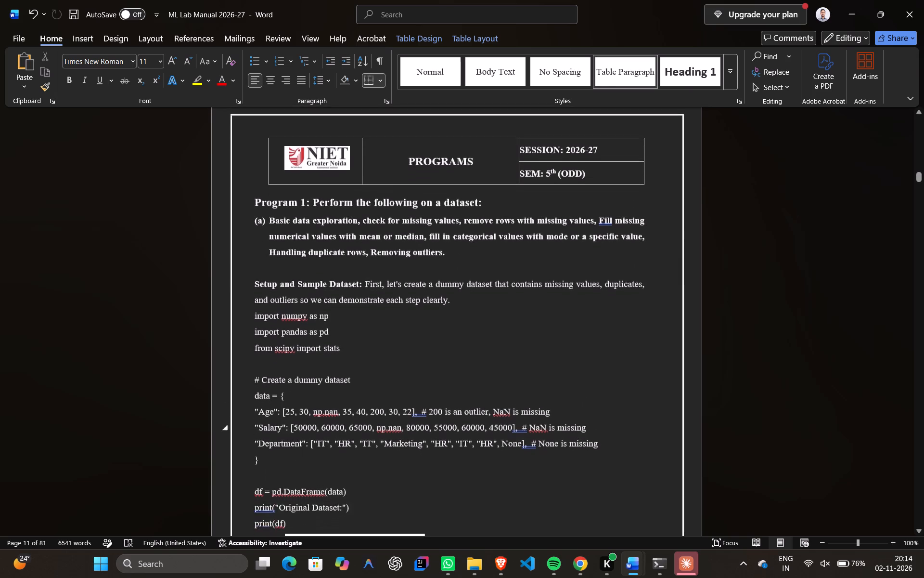
scroll(583, 413, "down", 3)
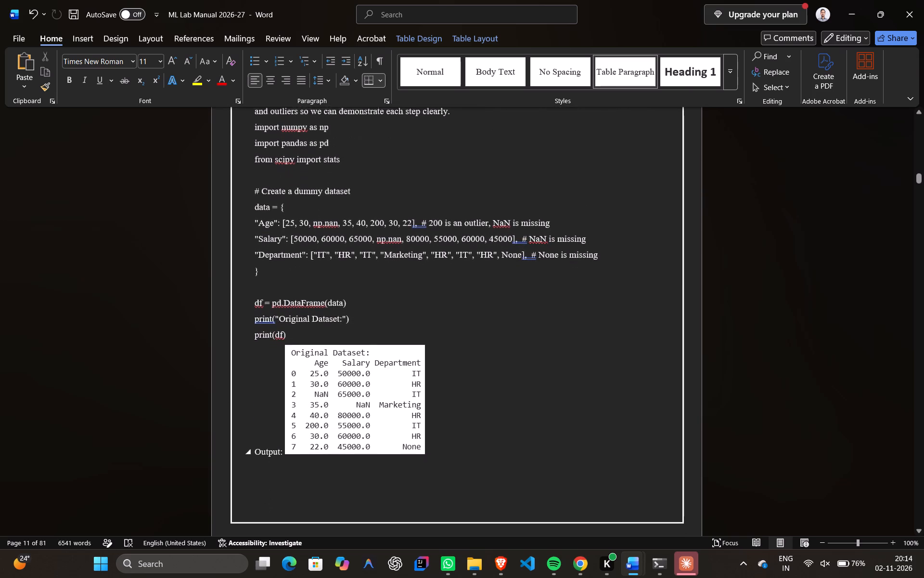
scroll(583, 413, "down", 1)
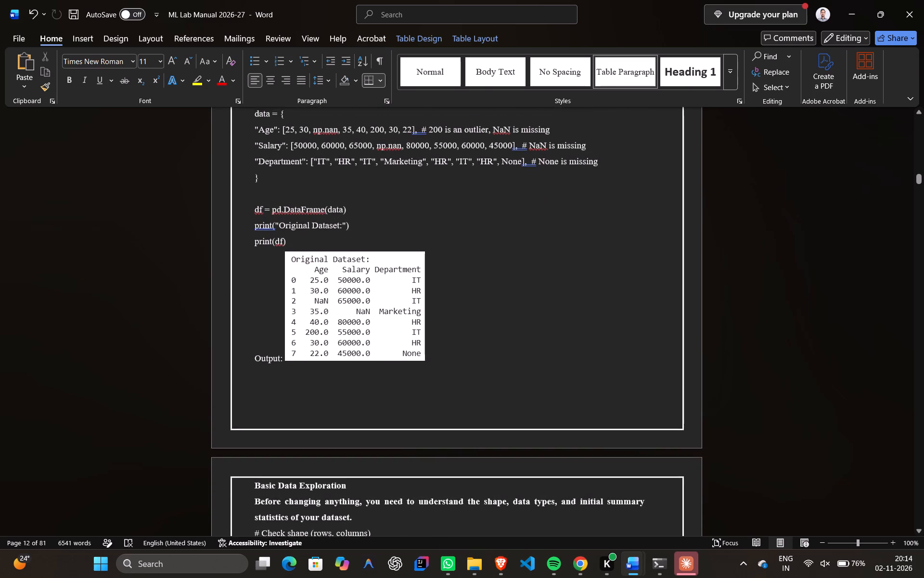
left_click(555, 417)
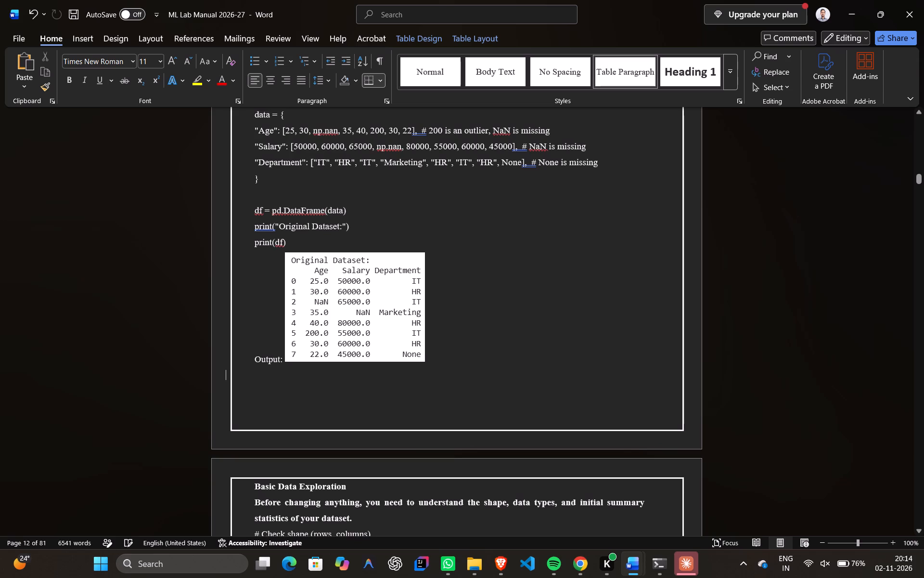
scroll(555, 417, "up", 2)
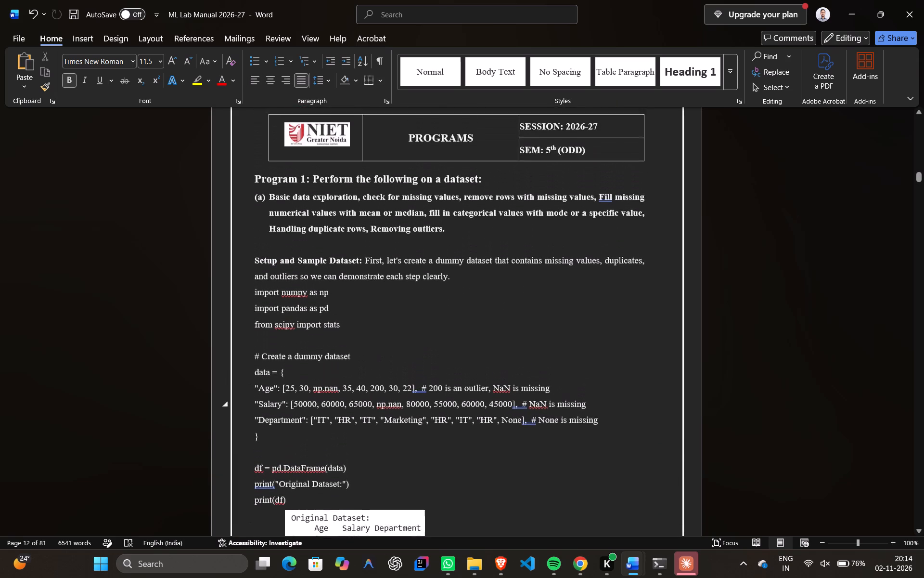
scroll(555, 417, "up", 2)
scroll(555, 417, "down", 1)
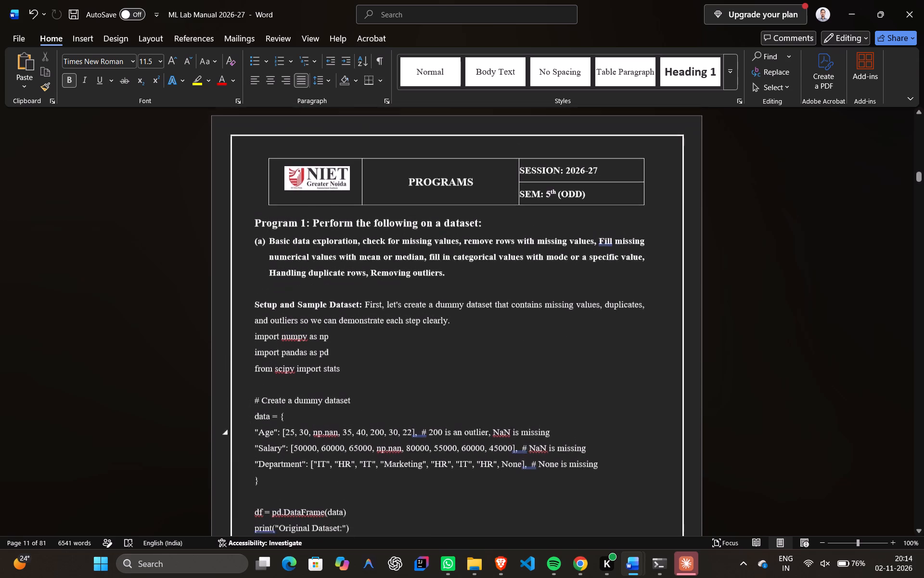
Look through Program 1 parts (a) to (d) and check which page it ends on before Program 2.
scroll(555, 417, "down", 6)
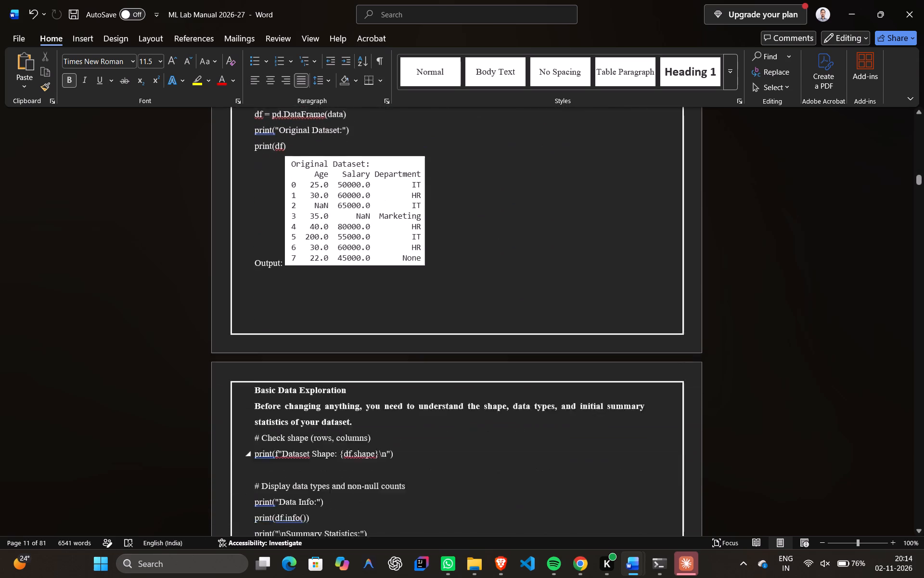
scroll(555, 417, "down", 6)
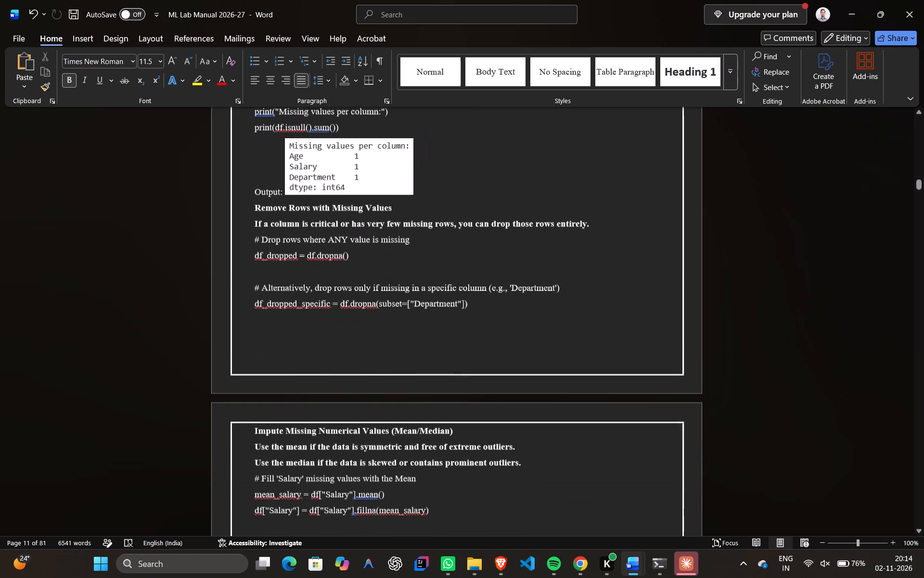
scroll(555, 417, "down", 10)
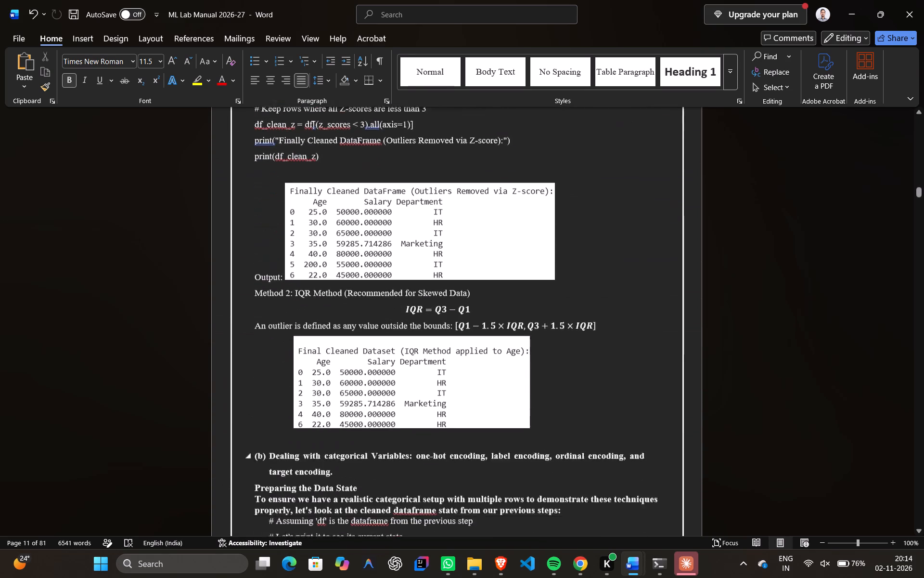
scroll(555, 417, "down", 6)
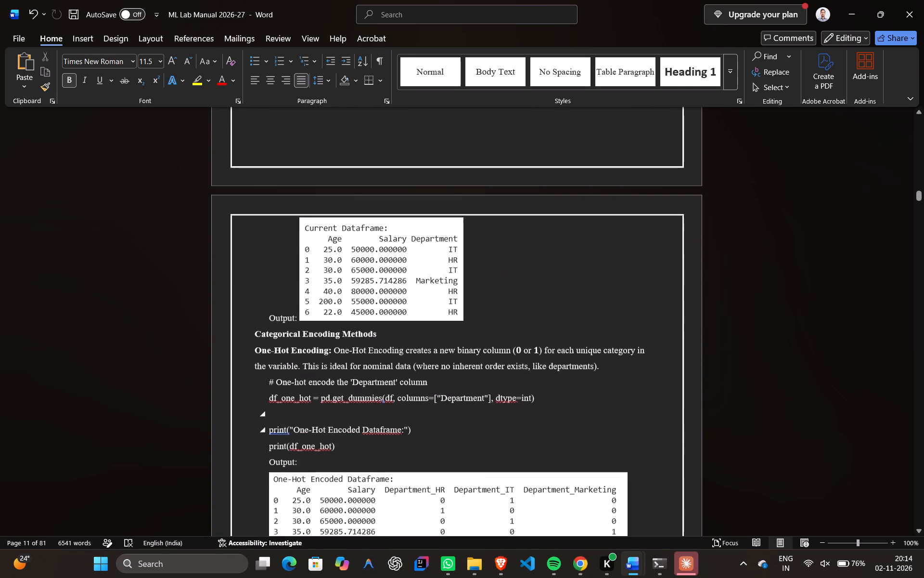
scroll(555, 417, "down", 4)
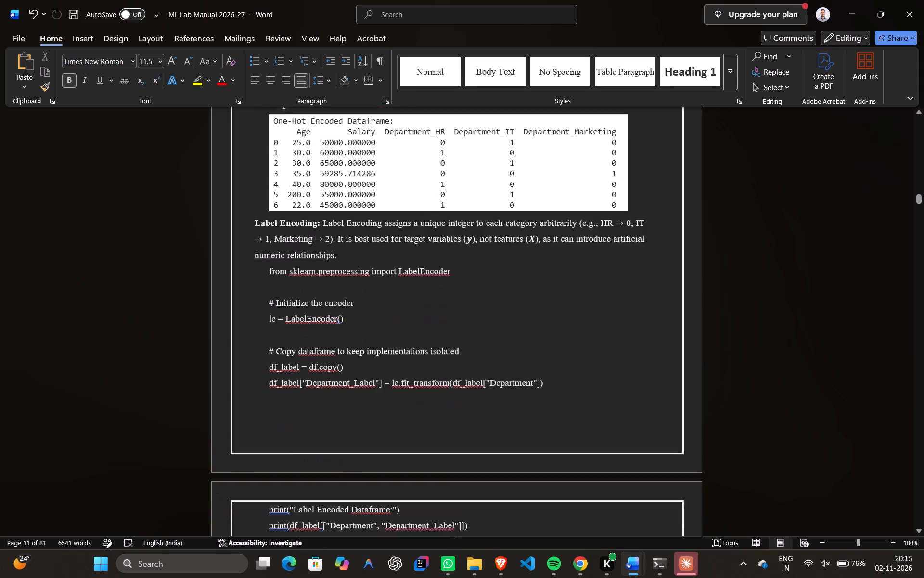
scroll(555, 417, "down", 4)
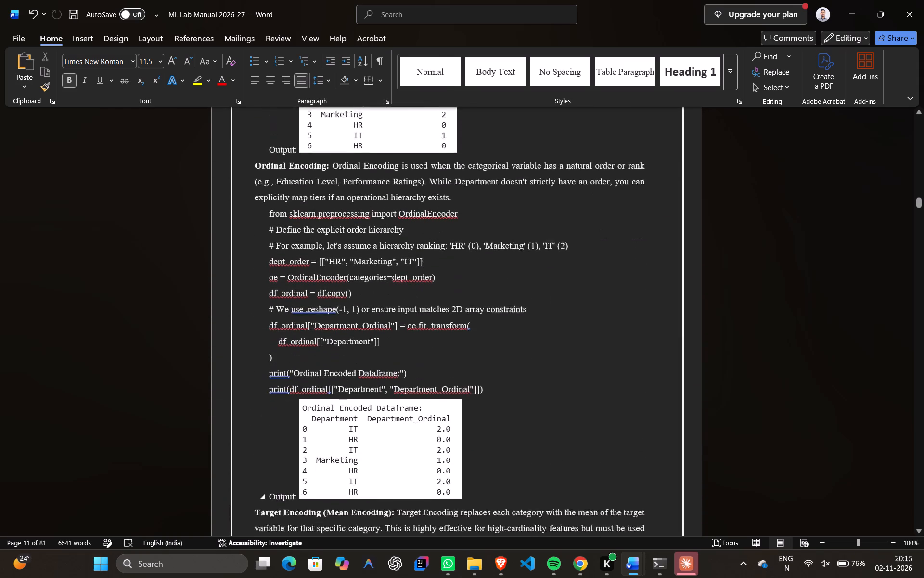
scroll(555, 417, "down", 4)
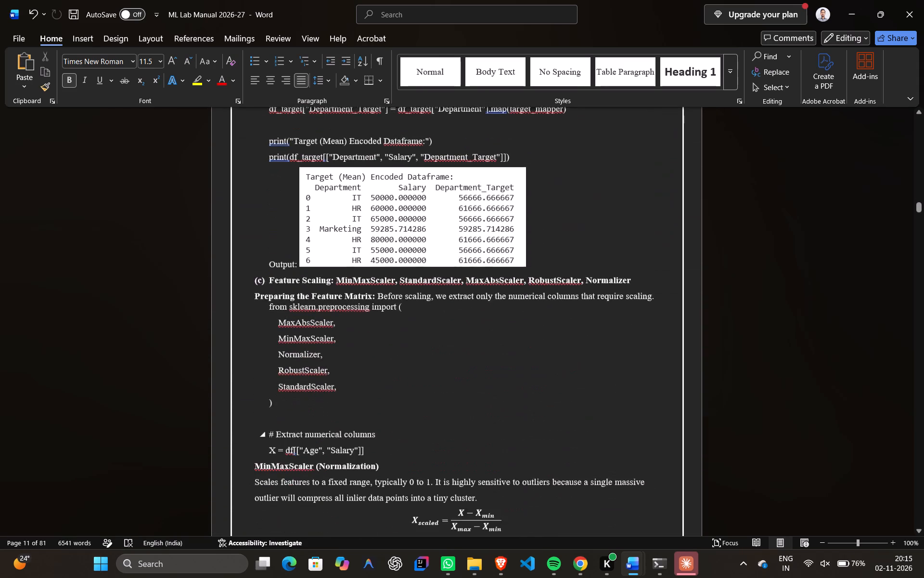
scroll(555, 417, "down", 4)
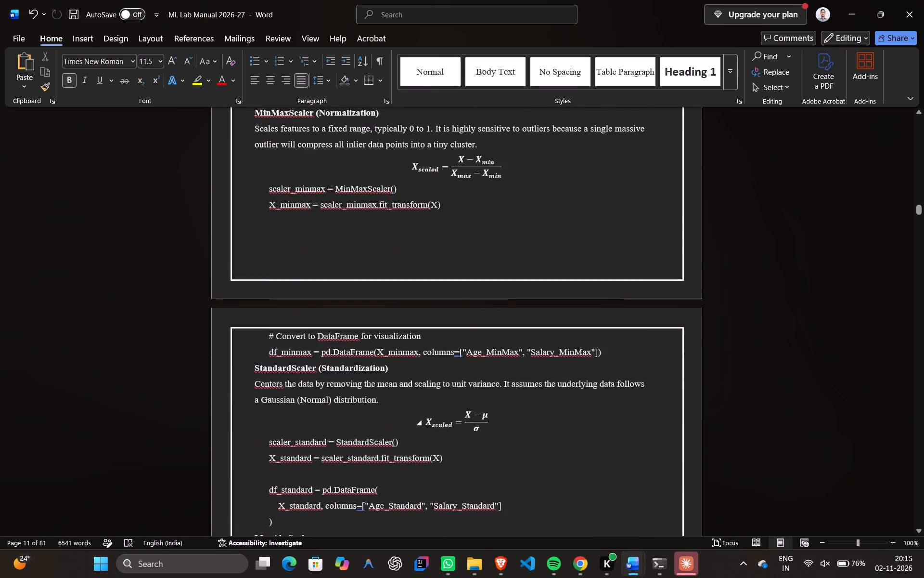
scroll(555, 417, "down", 4)
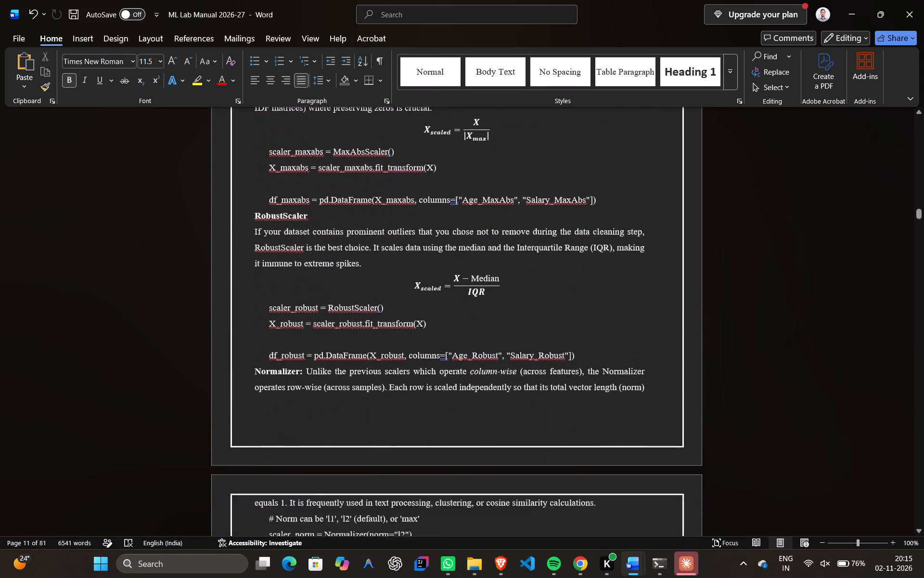
scroll(555, 417, "down", 4)
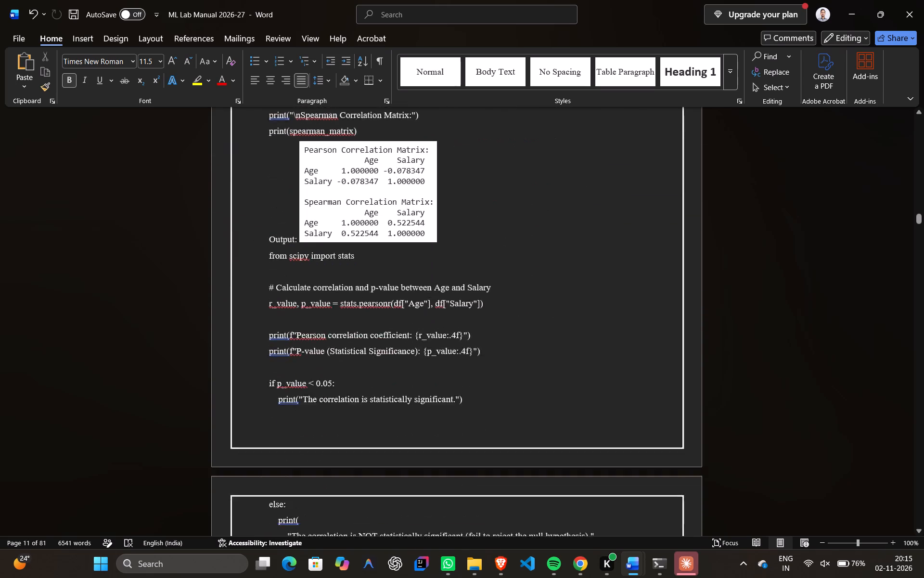
scroll(555, 417, "down", 2)
scroll(555, 417, "up", 2)
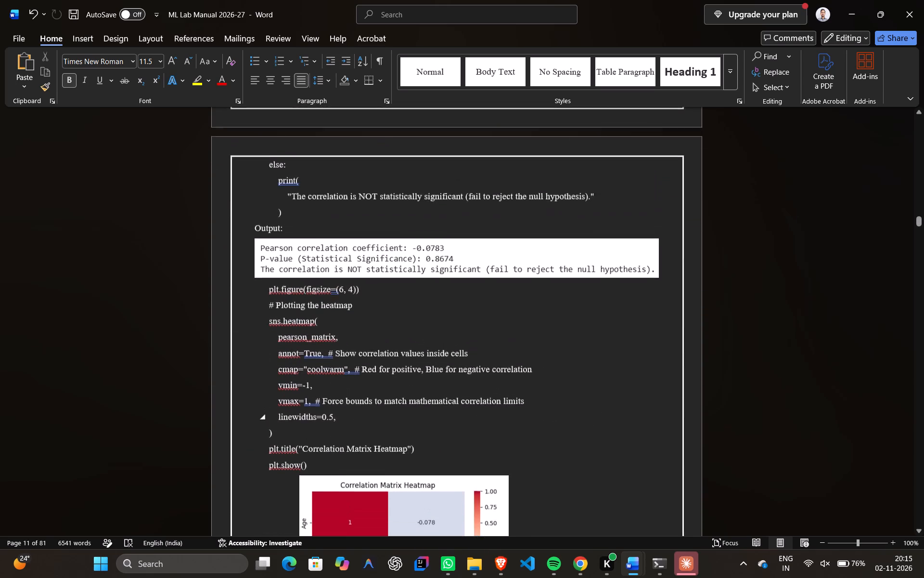
scroll(555, 417, "down", 4)
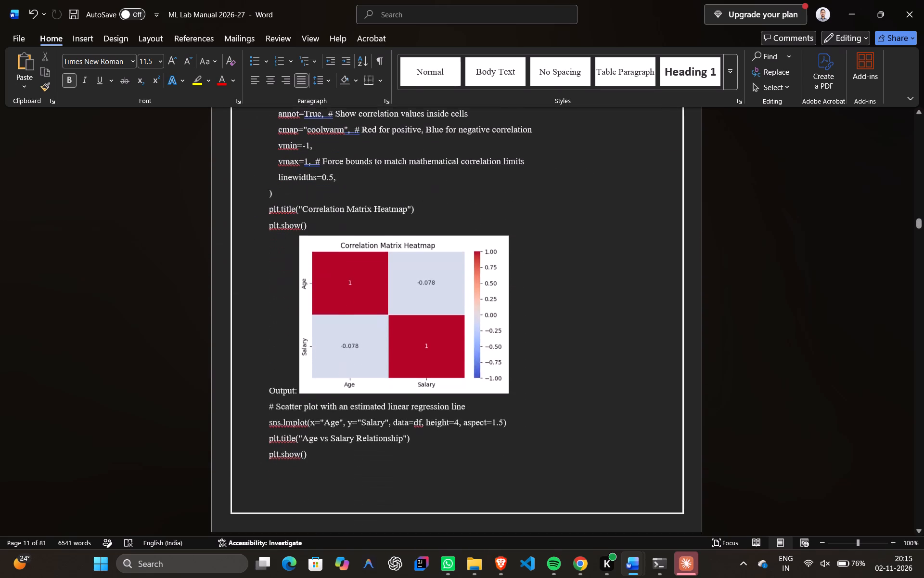
scroll(555, 417, "down", 3)
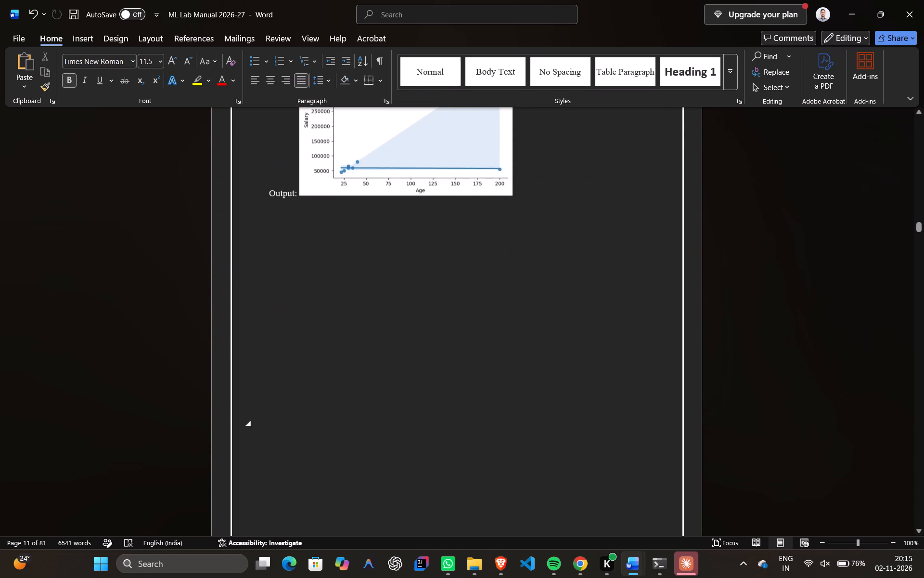
scroll(555, 417, "down", 3)
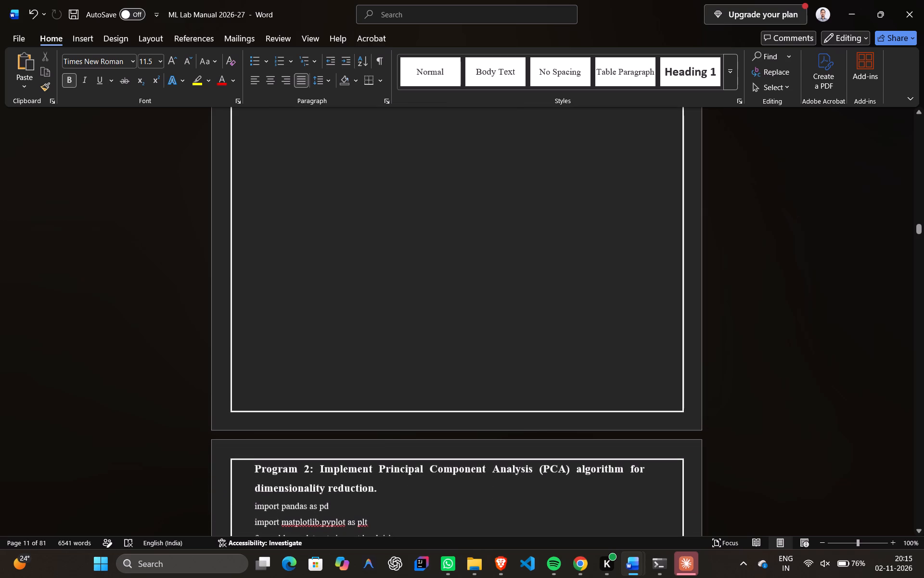
left_click(480, 379)
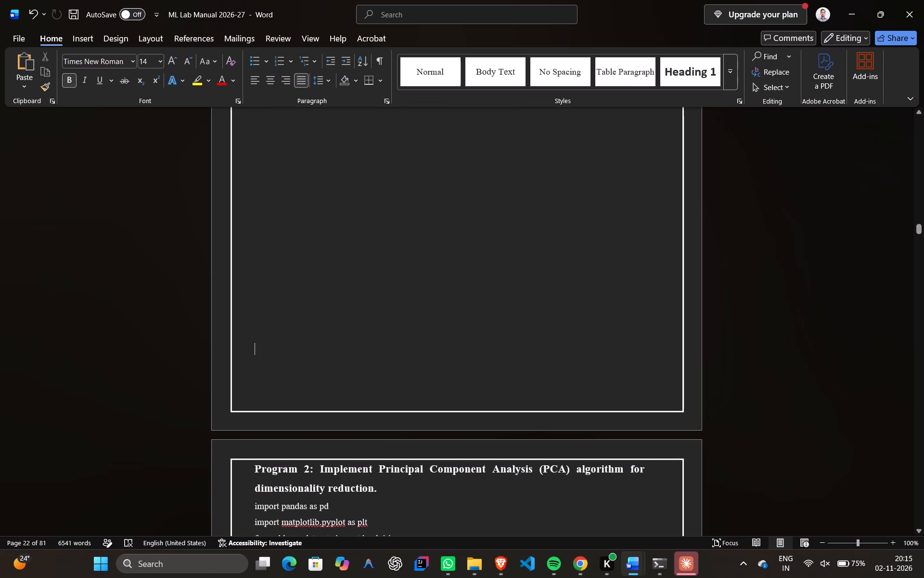
Enter 12-22 as experiment 1's page number in the Index table, on the cell's line level with its date, with a leading space.
scroll(545, 314, "up", 7)
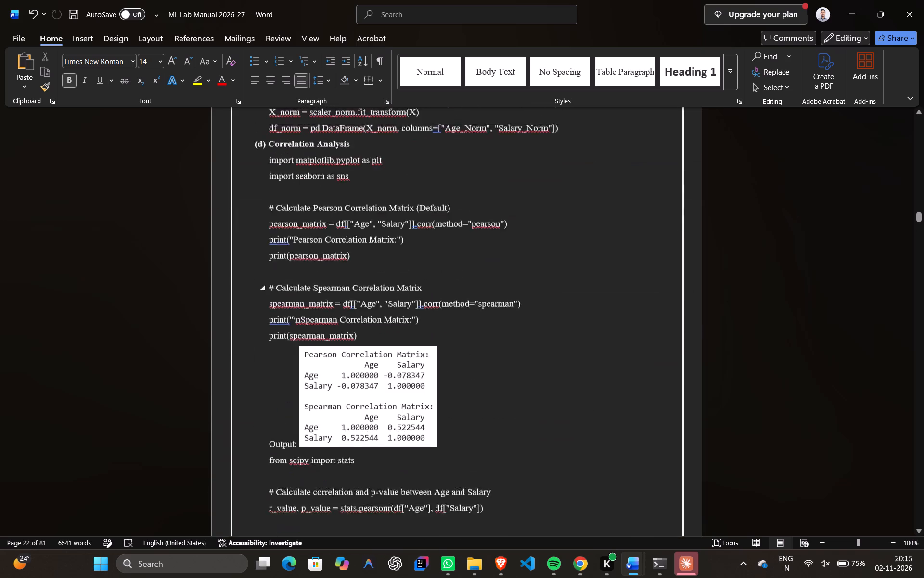
scroll(545, 314, "up", 7)
scroll(545, 314, "up", 18)
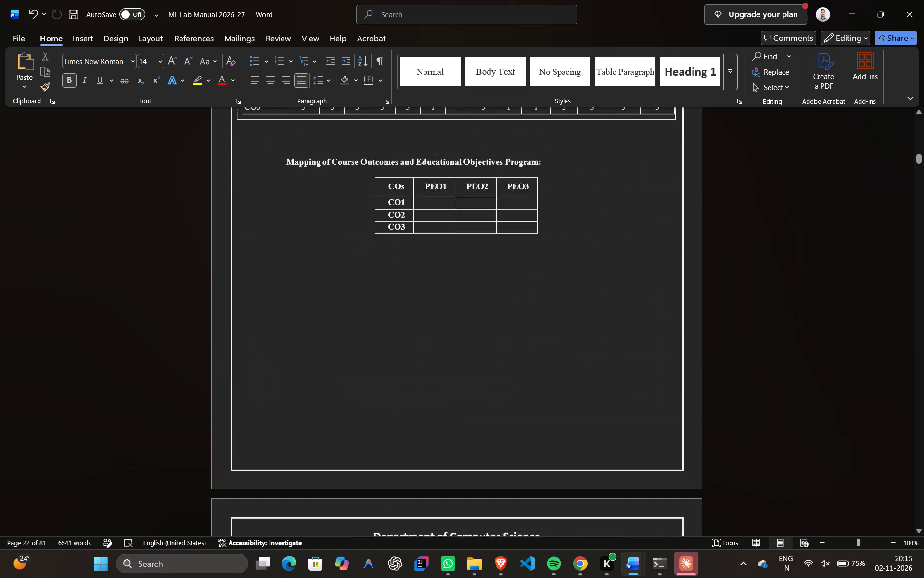
scroll(545, 314, "down", 6)
scroll(545, 259, "down", 2)
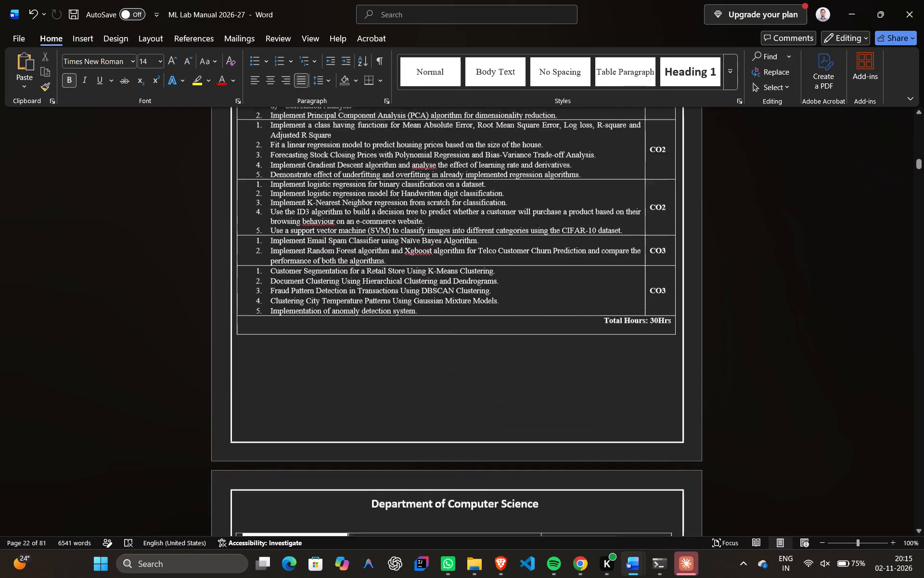
scroll(545, 259, "down", 2)
scroll(545, 259, "up", 2)
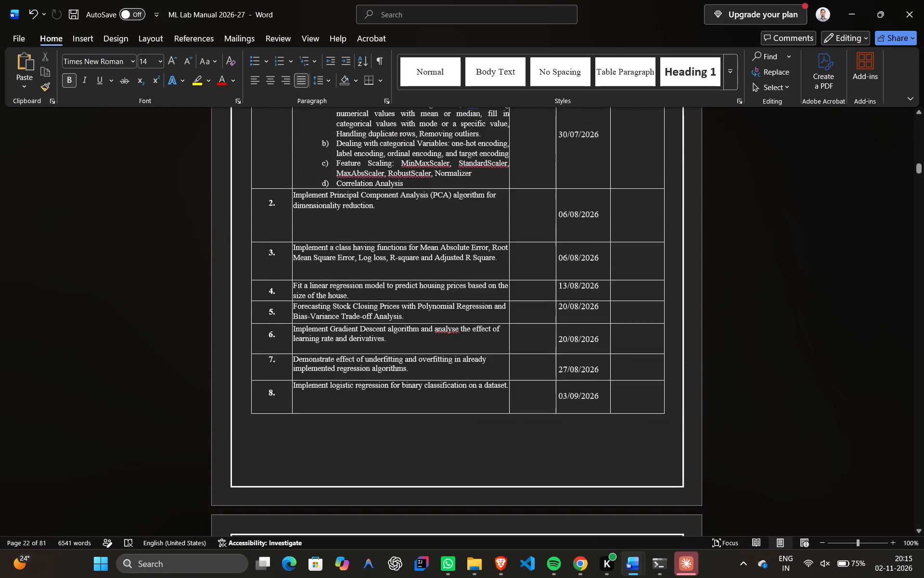
scroll(545, 259, "up", 1)
left_click(522, 322)
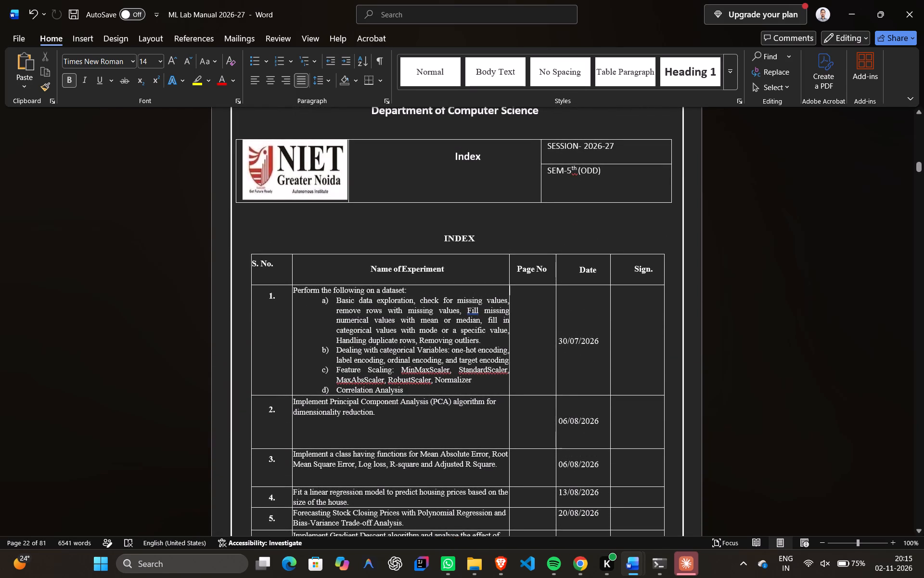
key("Return")
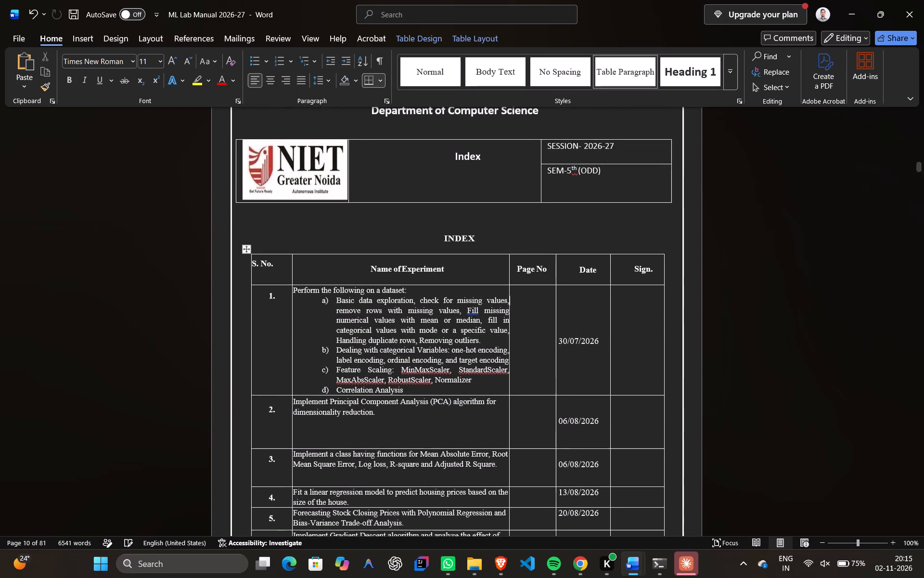
key("Return")
key("Return")
key("Return")
key("Return")
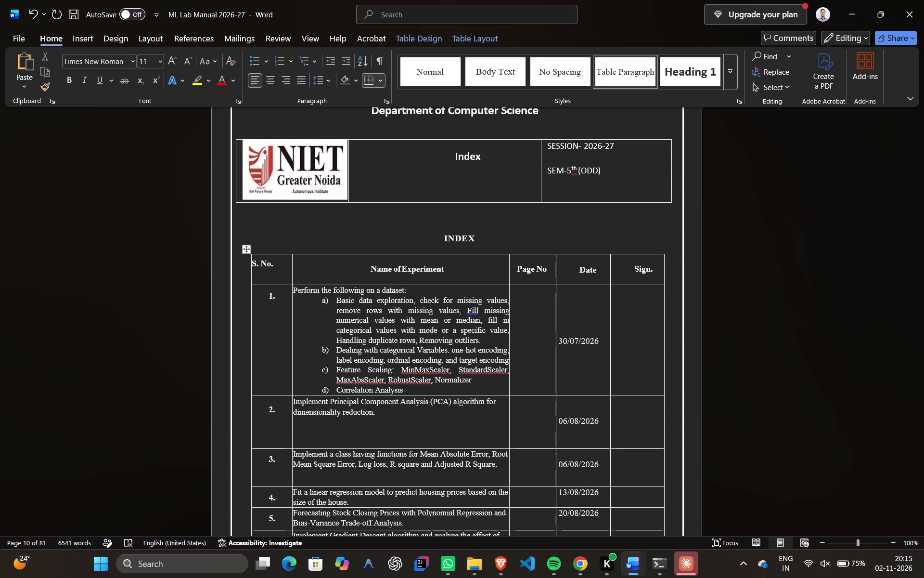
key("space")
type("12-22")
Indent experiment 1's page range in the Index table with two more leading spaces.
key("Left")
key("Left")
key("Left")
key("Left")
key("Left")
key("space")
key("space")
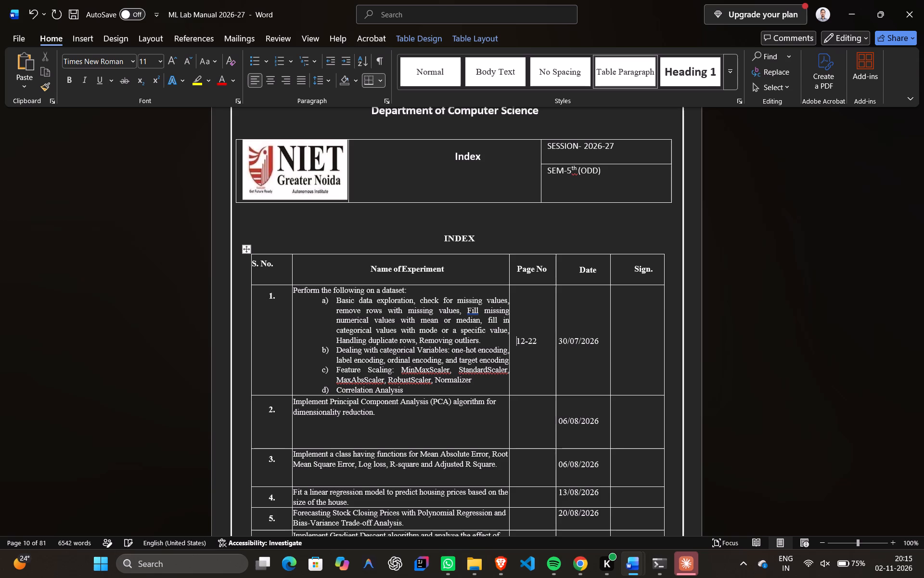
Add a space on each side of the hyphen in experiment 1's page range so it reads 12 - 22.
scroll(562, 345, "down", 1)
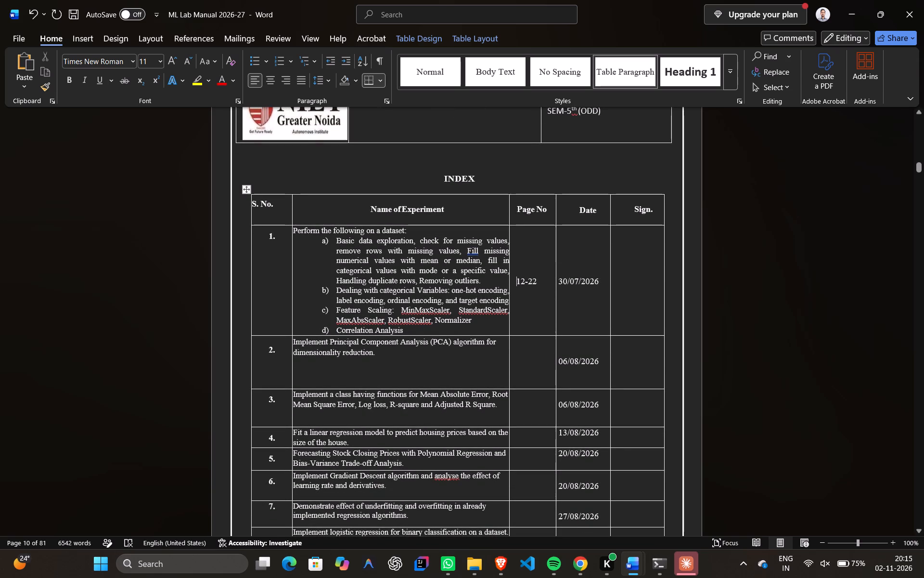
left_click(525, 284)
key("space")
key("Right")
key("Right")
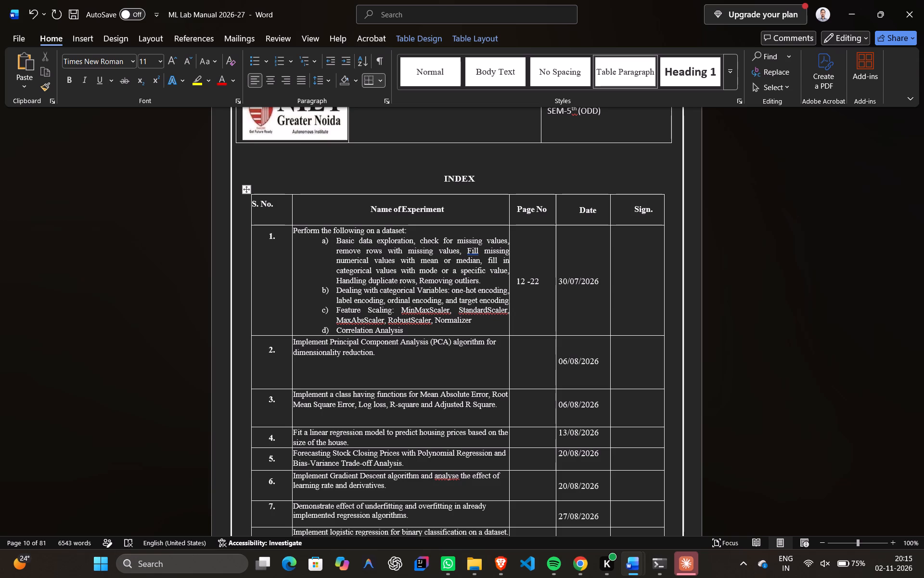
key("Left")
key("space")
Start experiment 2's page range in the Index table with "23 - ", level with its date and indented by two spaces.
left_click(524, 364)
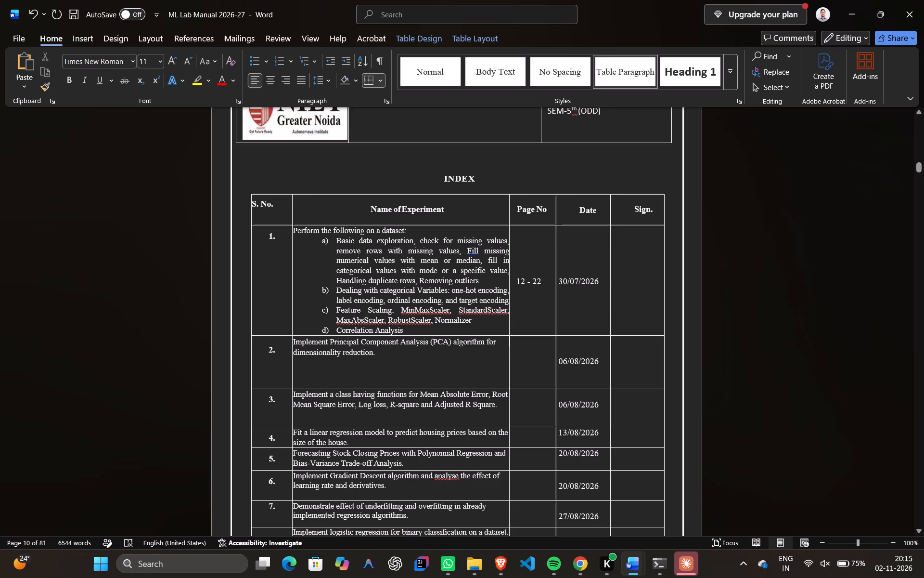
key("Return")
key("Return")
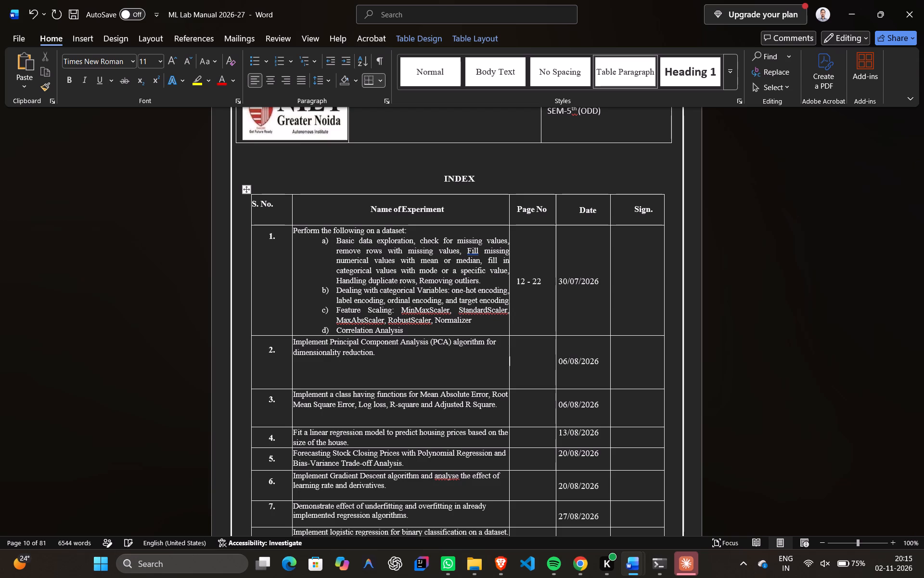
key("space")
type("23")
key("space")
type("-")
key("space")
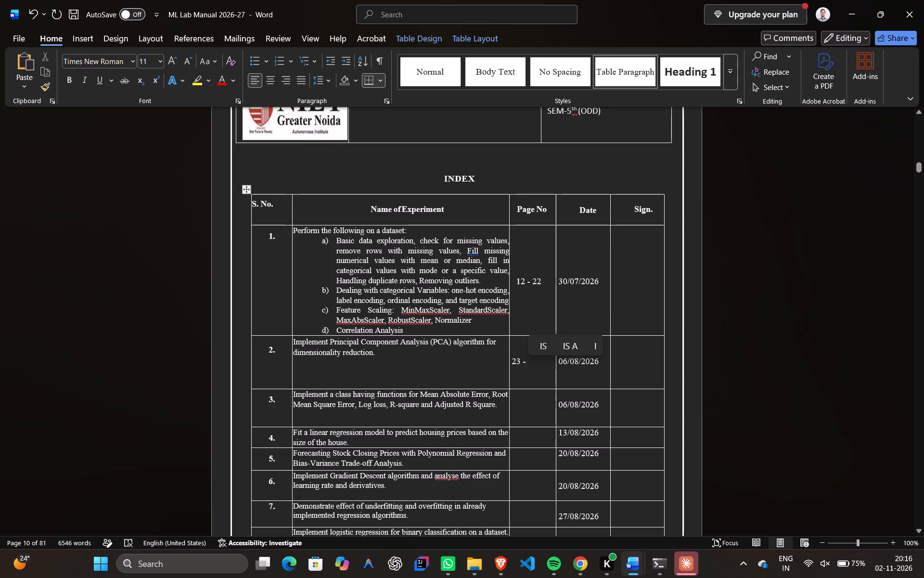
left_click(513, 365)
key("space")
left_click(536, 368)
Look through Program 2 and check which page it ends on before Program 3 begins.
scroll(535, 413, "down", 13)
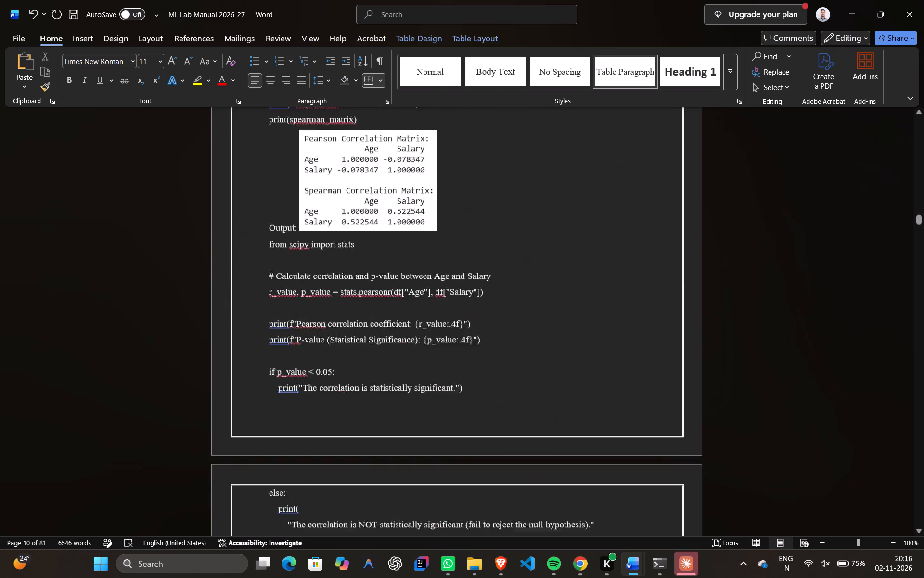
scroll(535, 413, "down", 11)
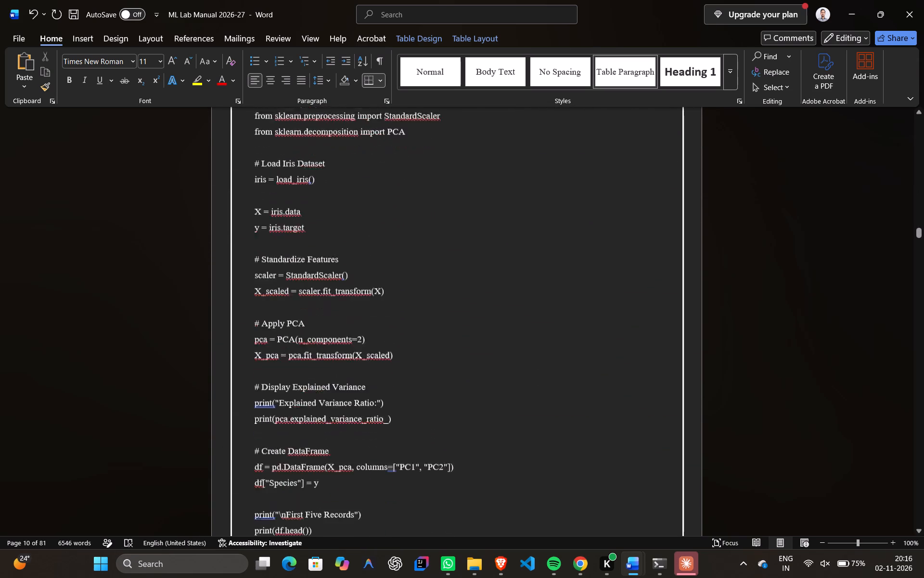
scroll(535, 413, "down", 5)
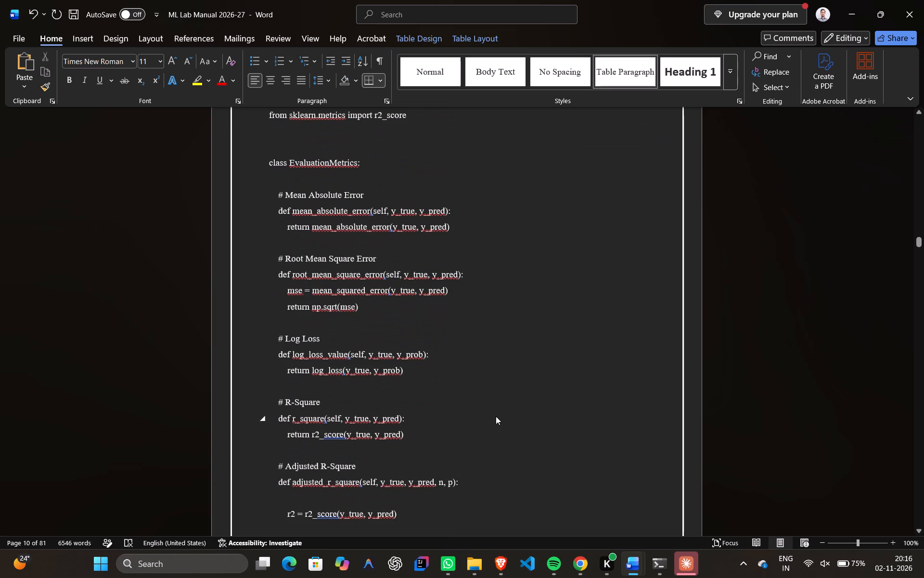
left_click(496, 416)
scroll(496, 416, "up", 1)
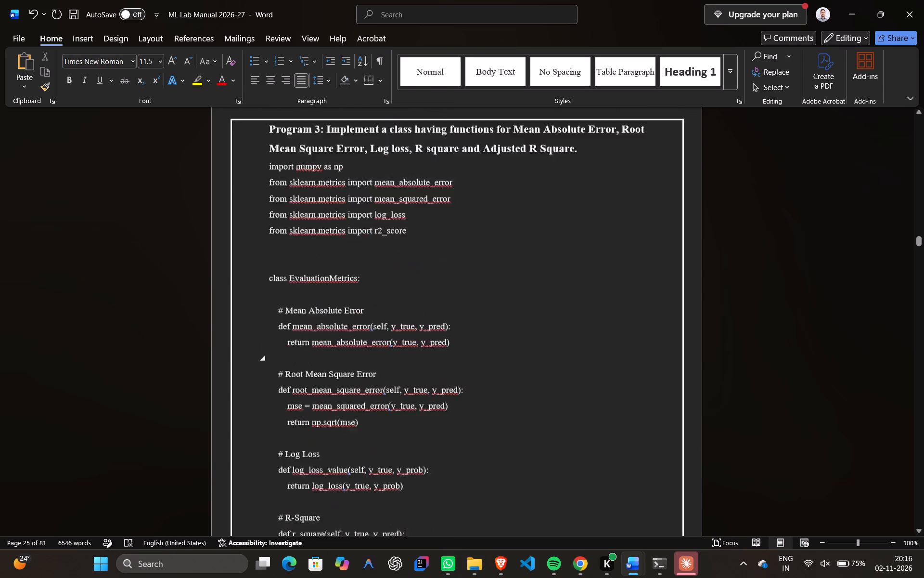
scroll(496, 416, "up", 5)
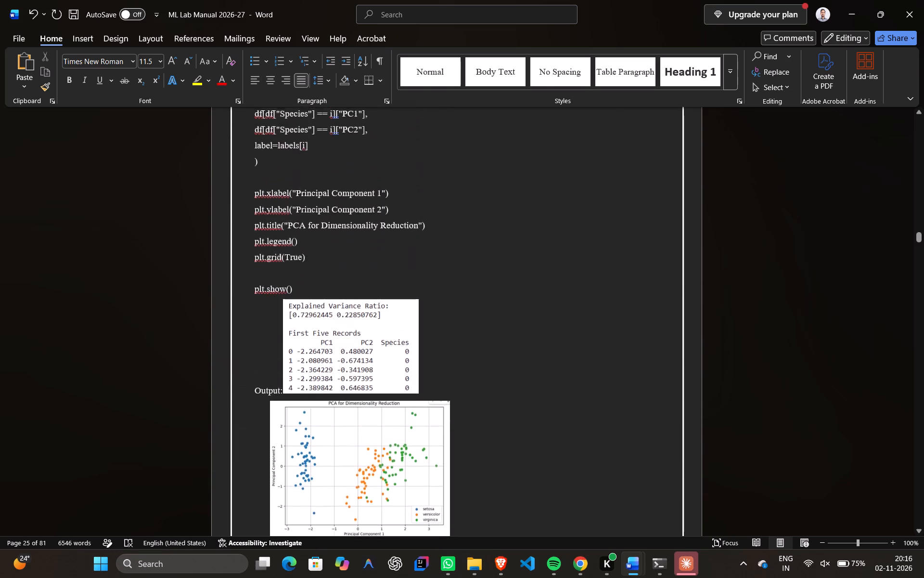
scroll(496, 416, "up", 3)
scroll(496, 416, "down", 2)
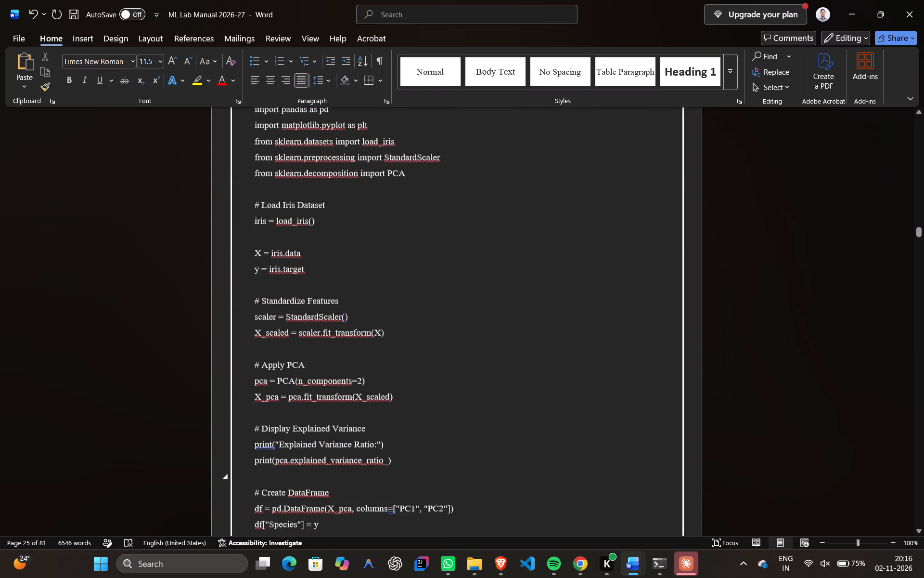
scroll(496, 416, "down", 3)
left_click(477, 490)
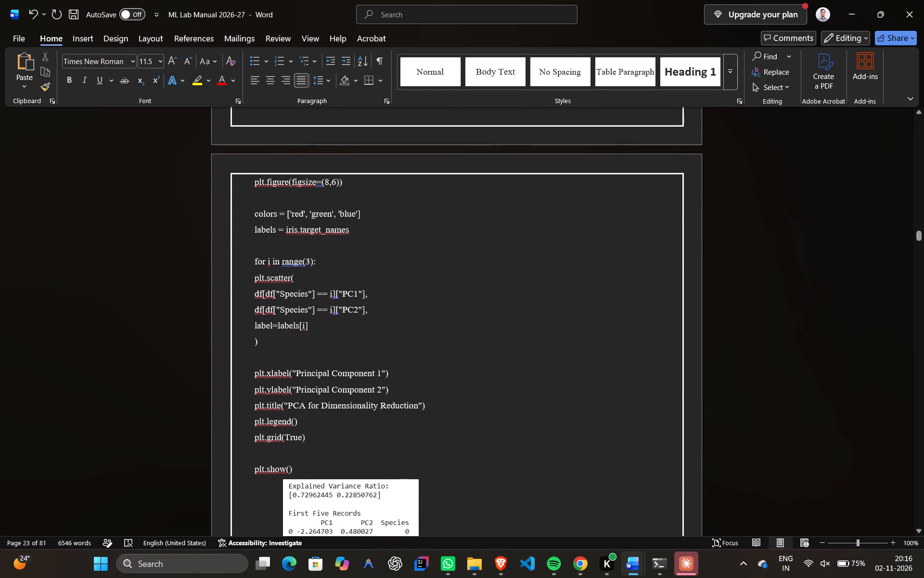
scroll(477, 490, "down", 3)
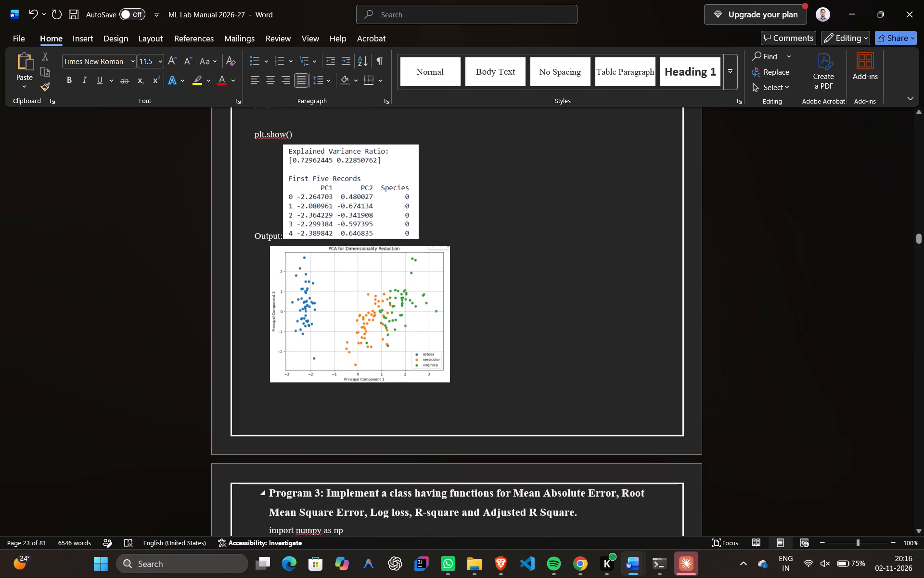
scroll(477, 490, "down", 1)
left_click(523, 343)
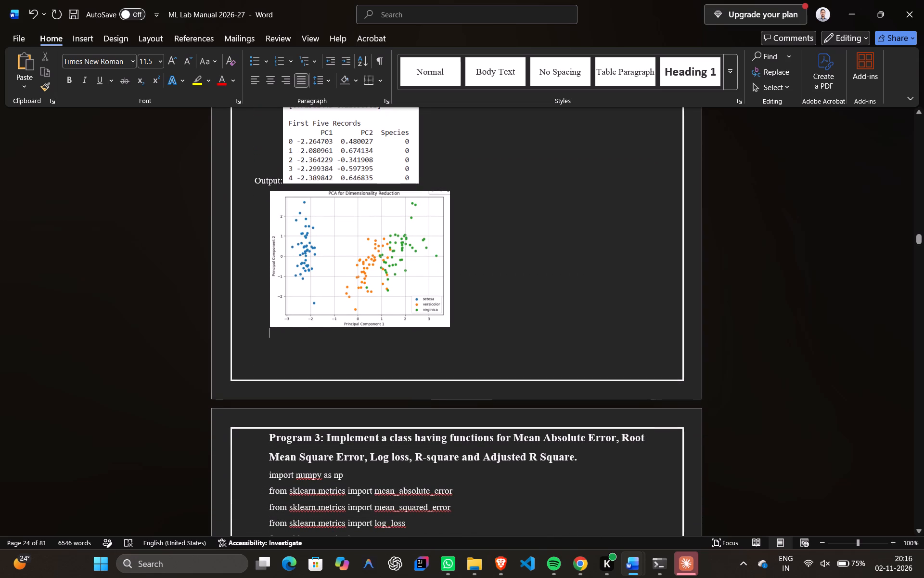
scroll(523, 343, "down", 2)
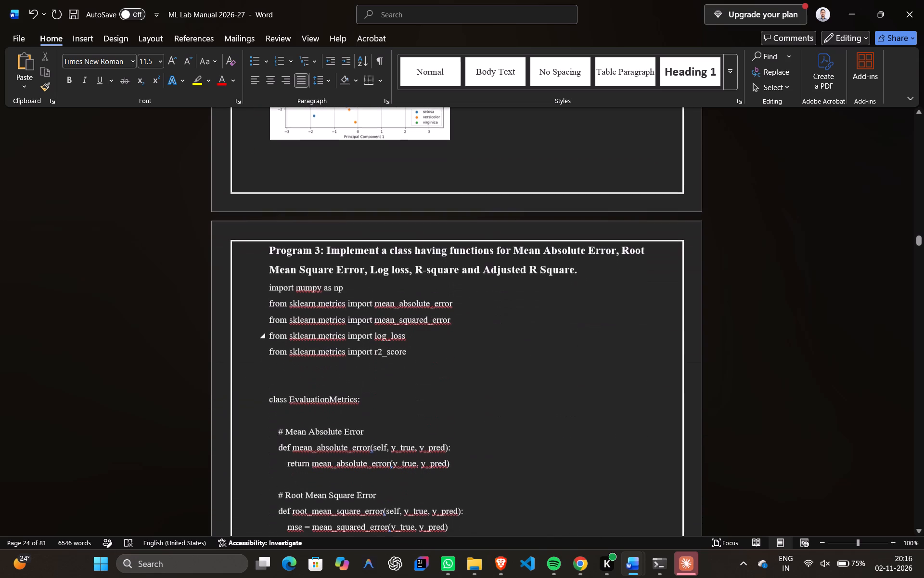
scroll(523, 343, "down", 1)
Complete experiment 2's page range in the Index table with 24 so it reads 23 - 24.
scroll(523, 431, "up", 6)
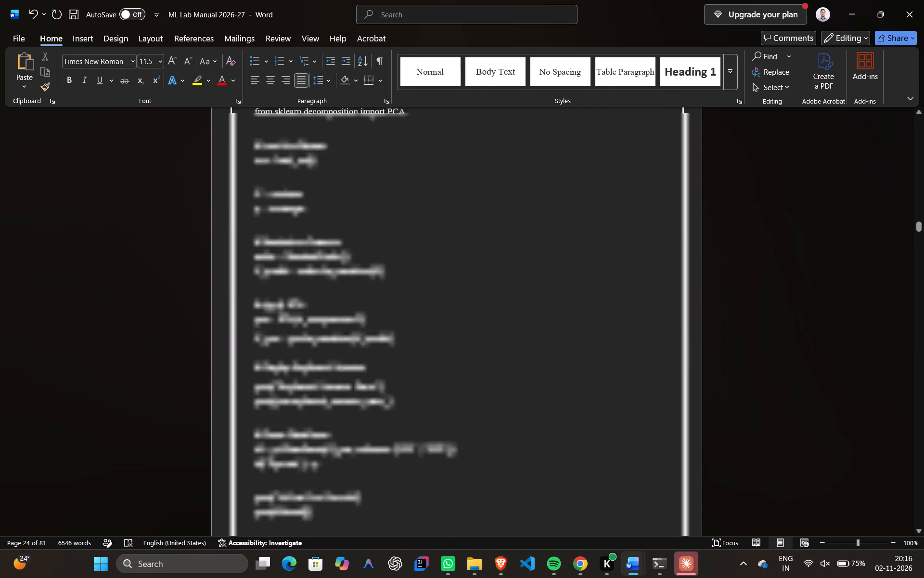
scroll(523, 431, "up", 16)
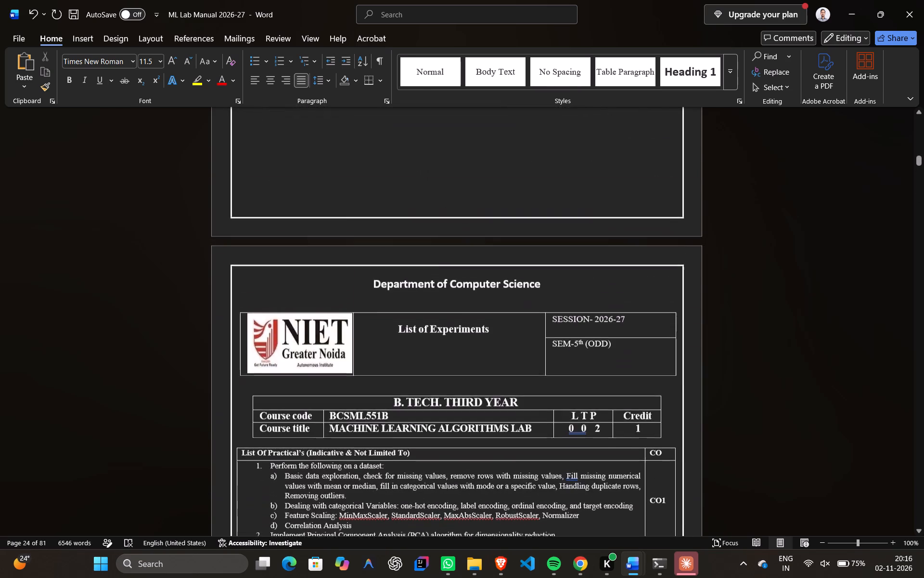
scroll(523, 431, "up", 5)
scroll(523, 431, "down", 7)
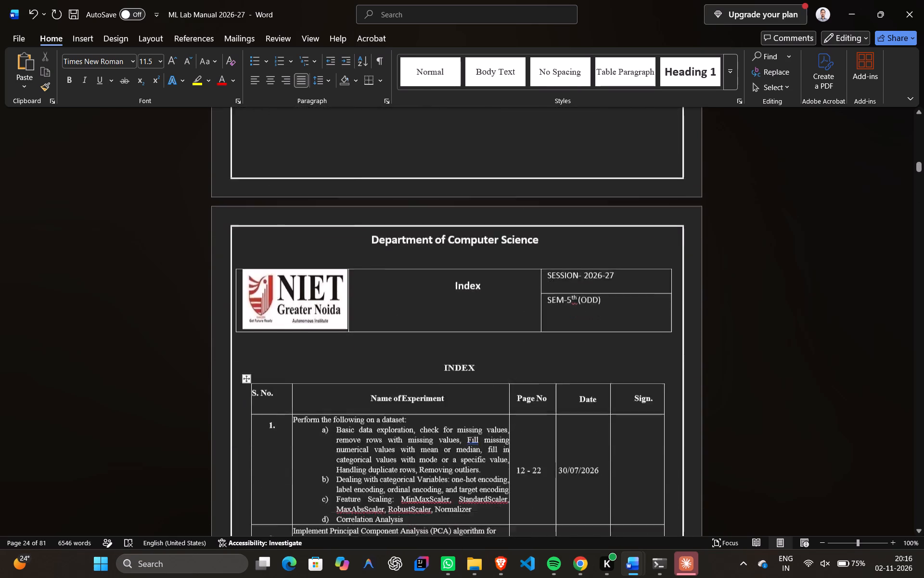
scroll(523, 431, "down", 1)
left_click(538, 239)
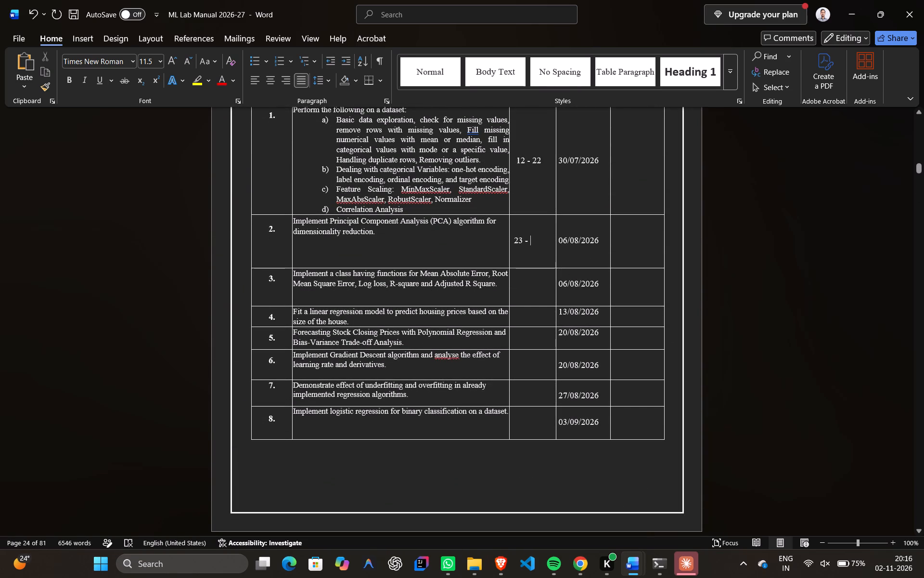
type("24")
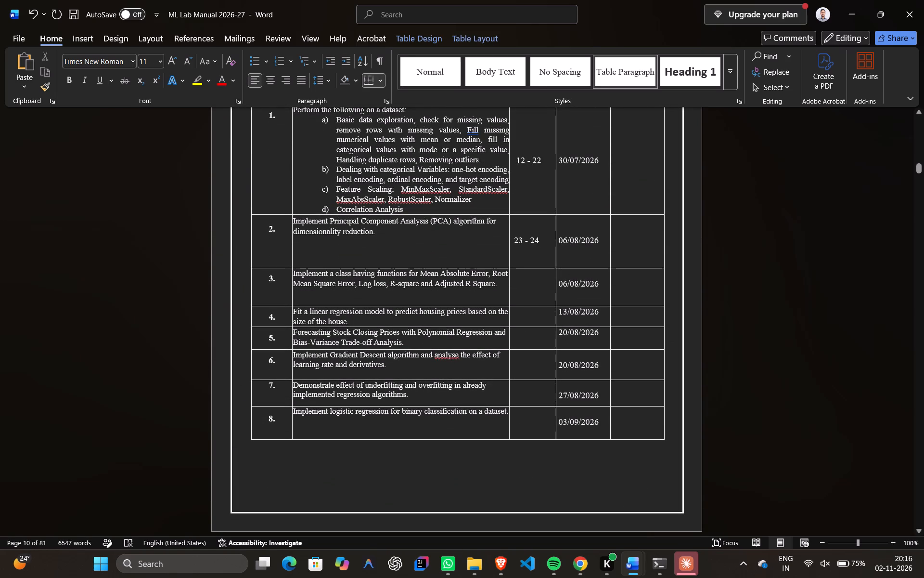
Start experiment 3's page range in the Index table with "25 - ", level with its date and indented by two spaces.
left_click(524, 287)
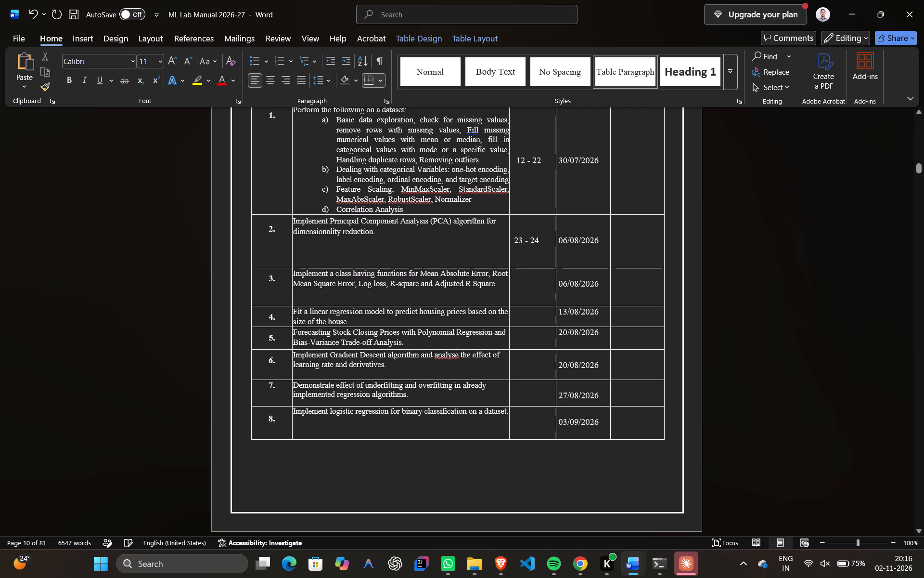
key("Return")
key("space")
key("space")
type("25-")
key("BackSpace")
key("space")
type("-")
key("space")
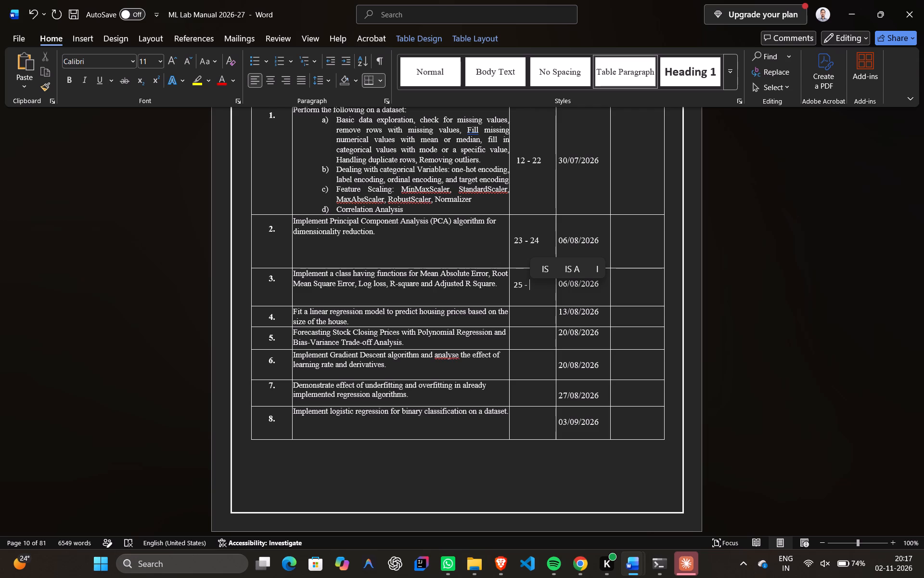
Look through Program 3 and check which page it ends on before Program 4 begins.
scroll(767, 395, "down", 9)
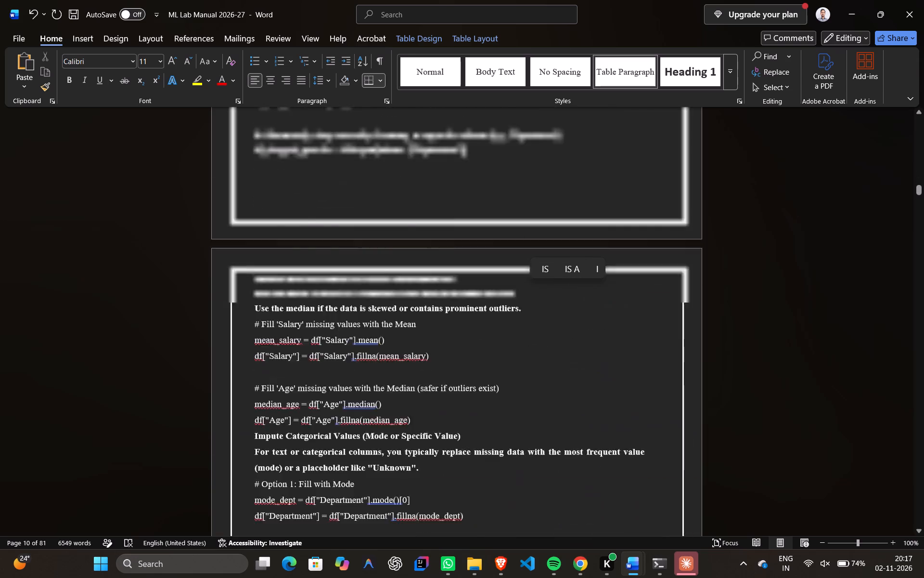
scroll(767, 395, "down", 15)
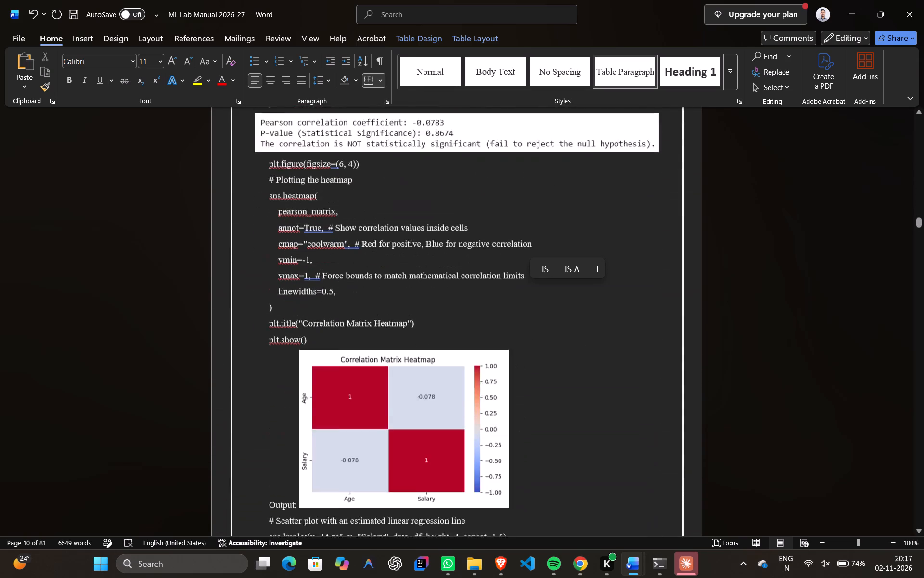
scroll(767, 395, "down", 4)
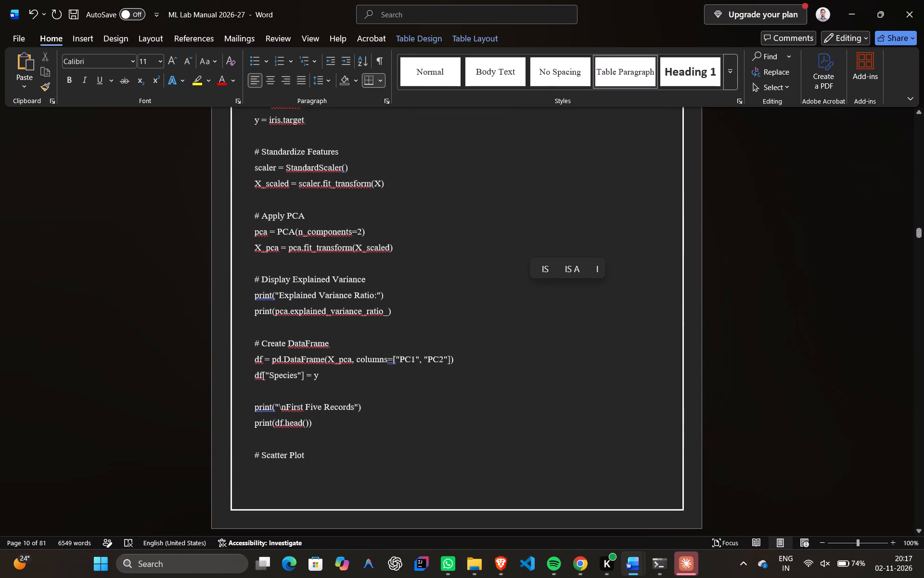
scroll(767, 395, "down", 4)
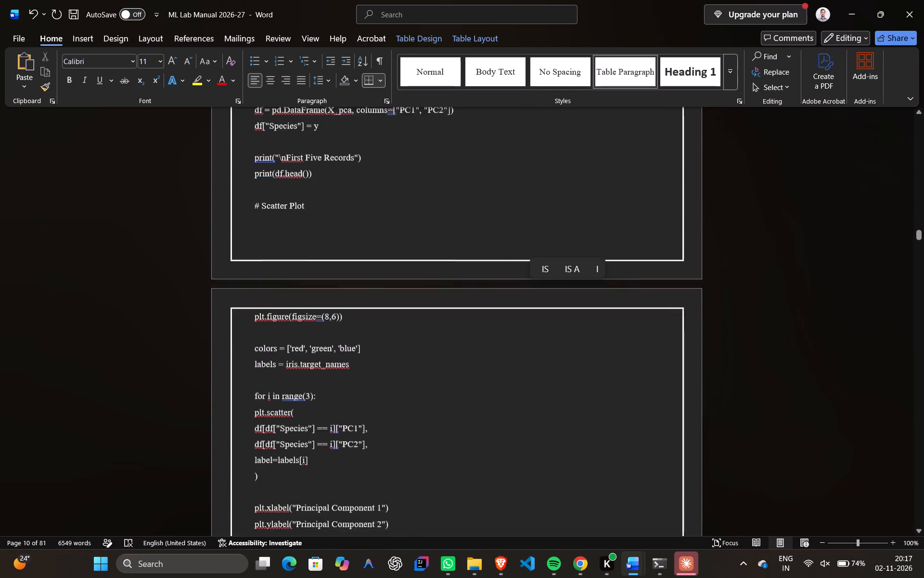
scroll(767, 395, "down", 1)
left_click(649, 485)
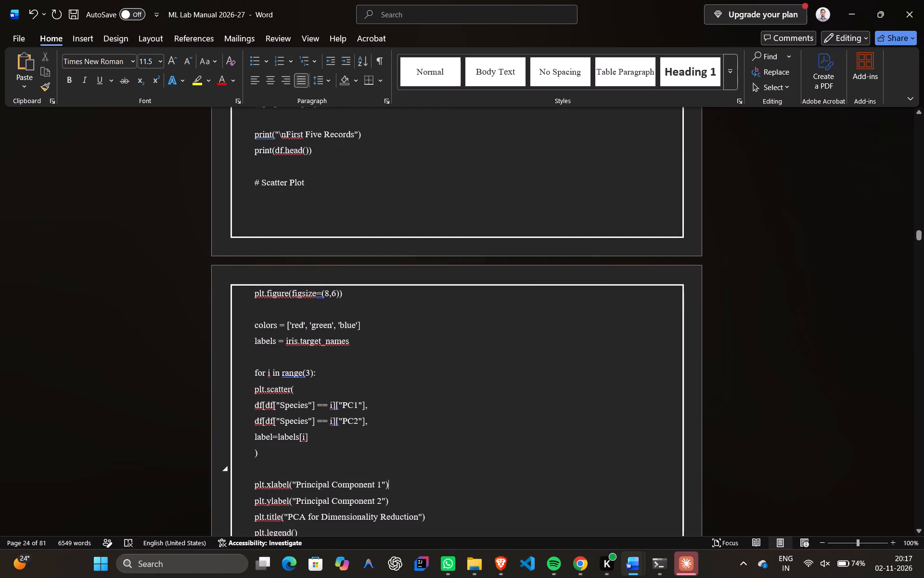
scroll(553, 469, "down", 8)
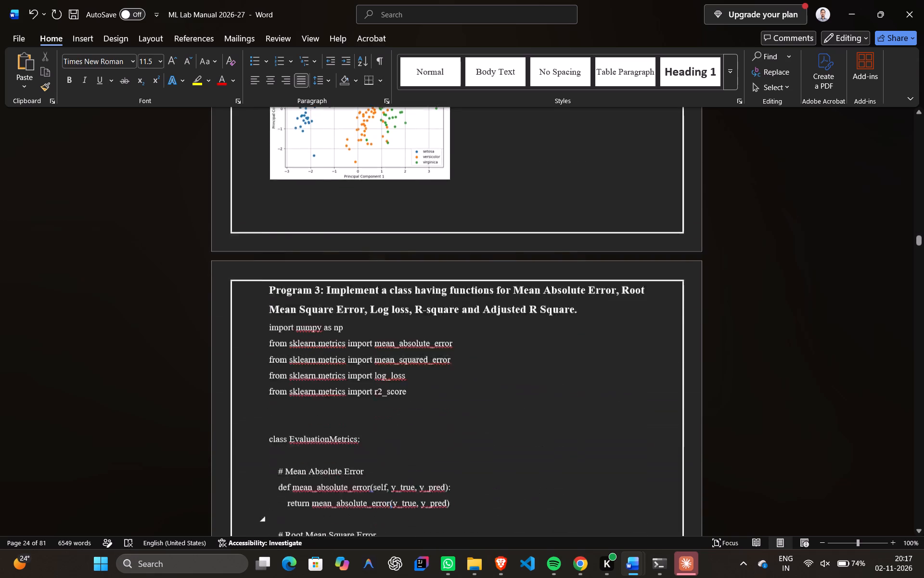
scroll(553, 469, "down", 6)
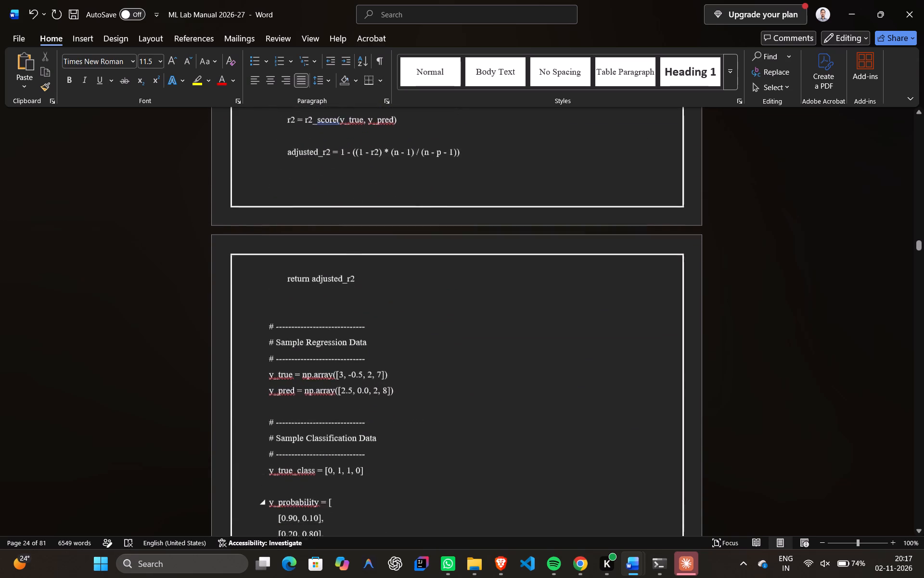
scroll(553, 469, "down", 5)
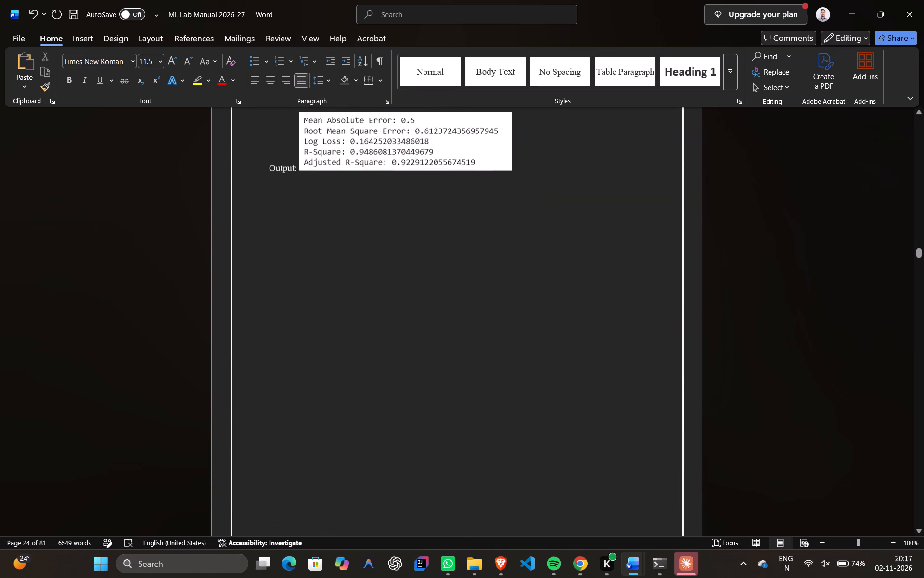
scroll(553, 469, "down", 1)
scroll(553, 469, "up", 6)
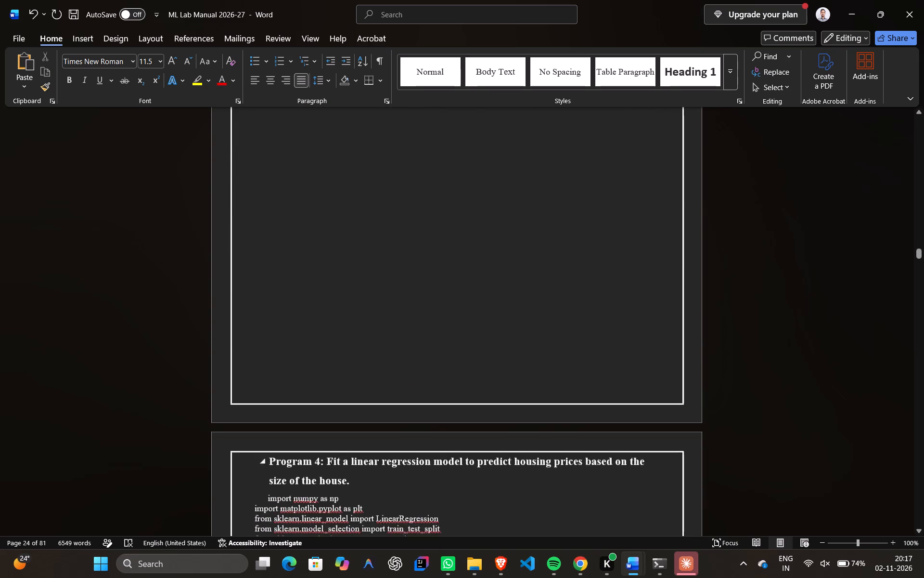
left_click(417, 386)
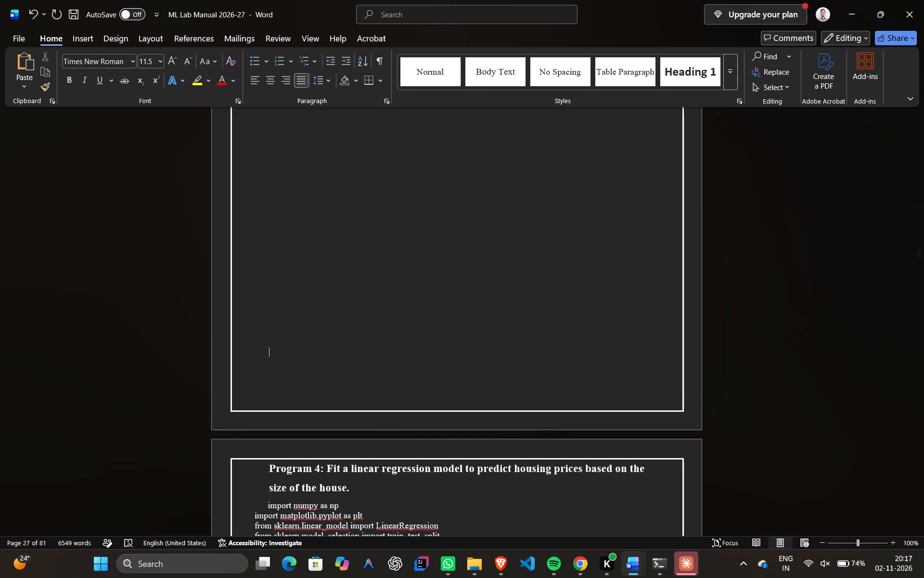
Look through Program 4 and check which page it ends on before Program 5 begins.
scroll(417, 386, "down", 1)
left_click(449, 415)
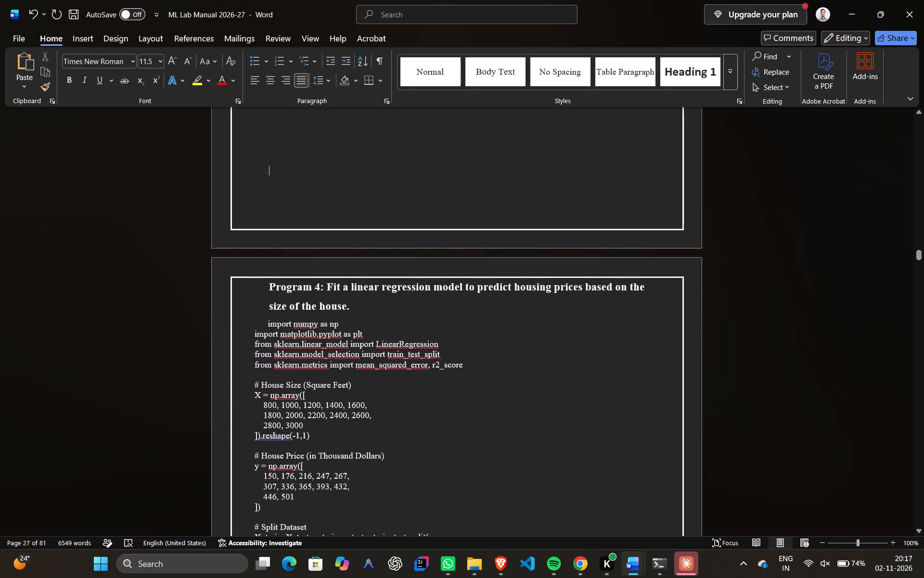
scroll(449, 415, "down", 3)
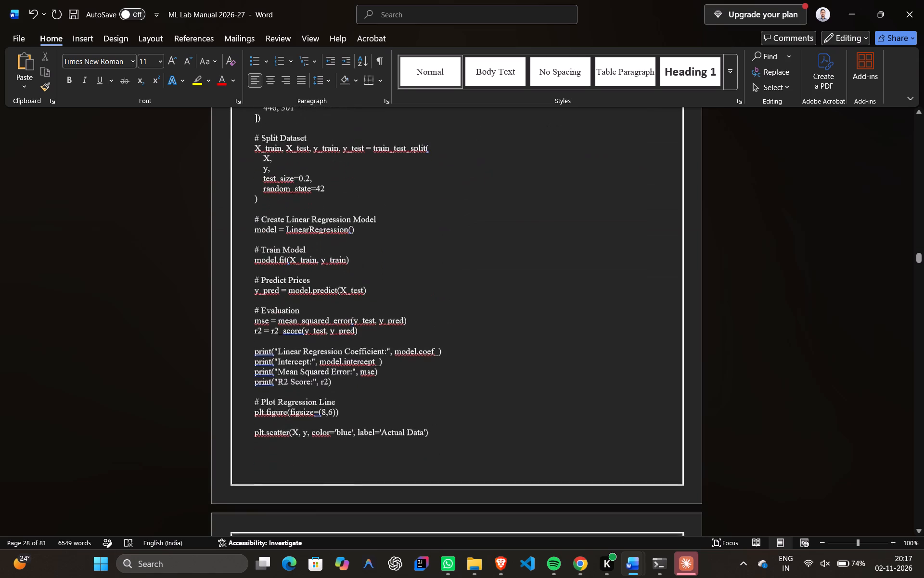
scroll(449, 415, "down", 4)
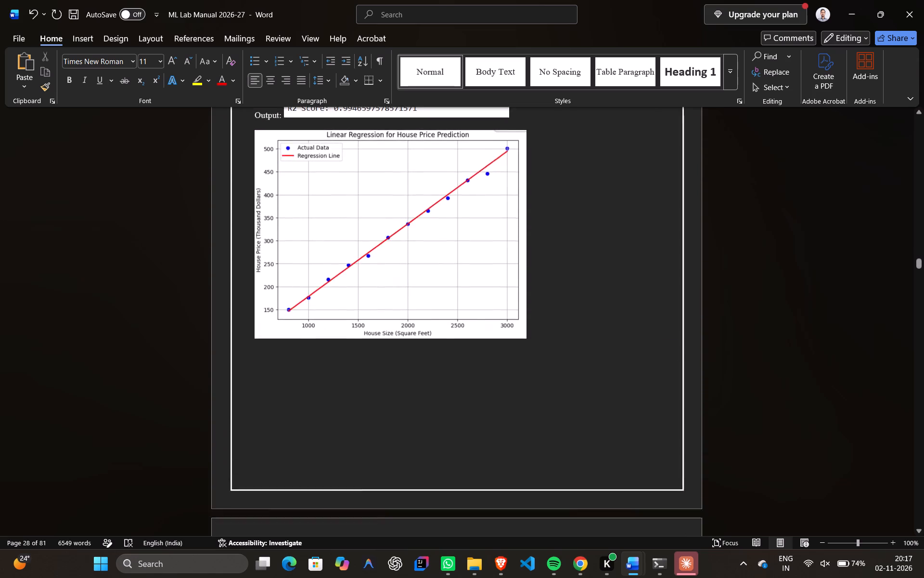
scroll(449, 415, "down", 2)
left_click(347, 312)
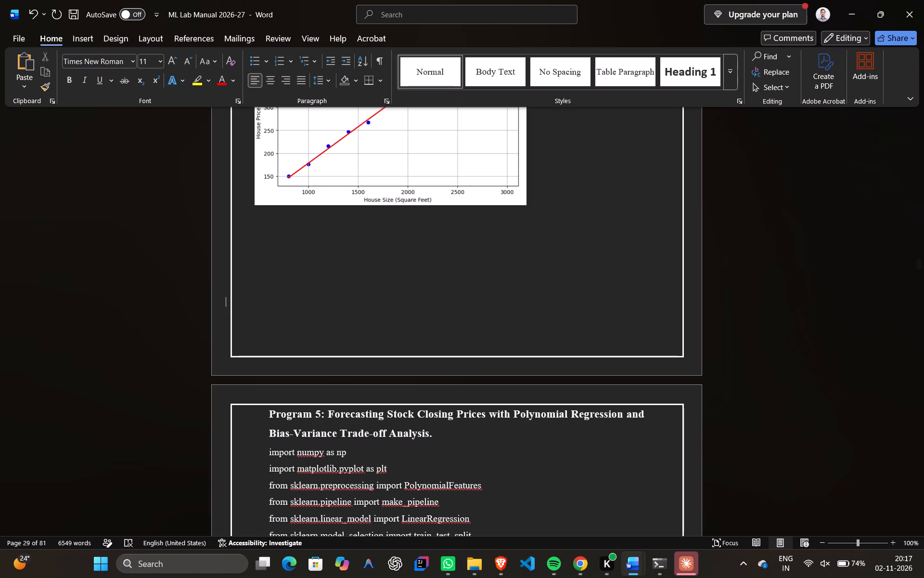
Look through Program 5 and check which page it ends on before Program 6 begins.
left_click(477, 439)
scroll(477, 439, "down", 4)
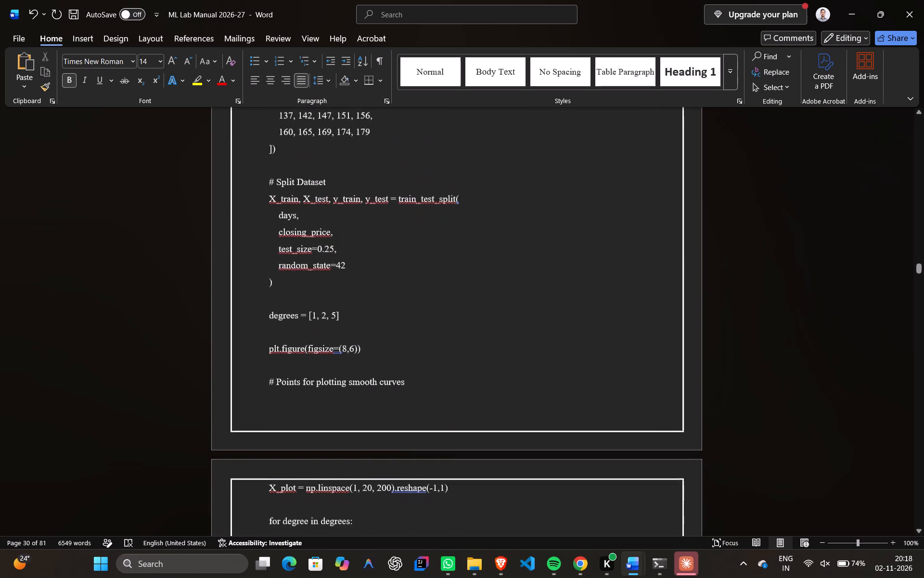
scroll(477, 439, "down", 5)
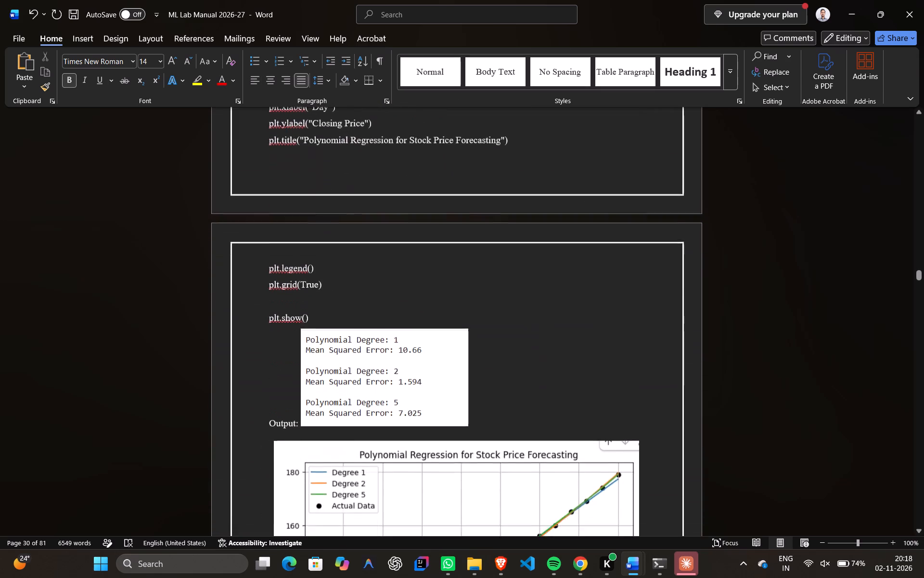
scroll(477, 439, "down", 4)
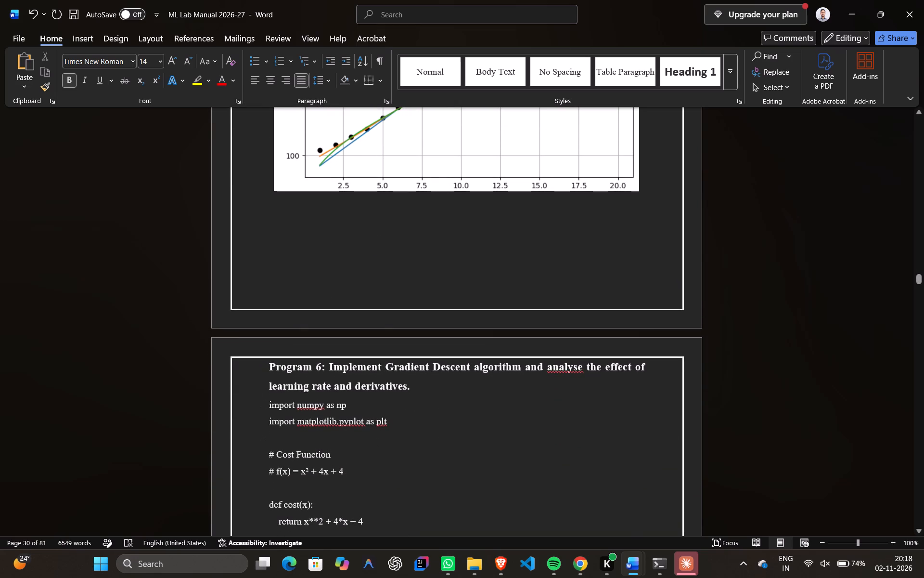
left_click(343, 281)
Look through Program 6 and check which page it ends on before Program 7 begins.
scroll(343, 281, "down", 2)
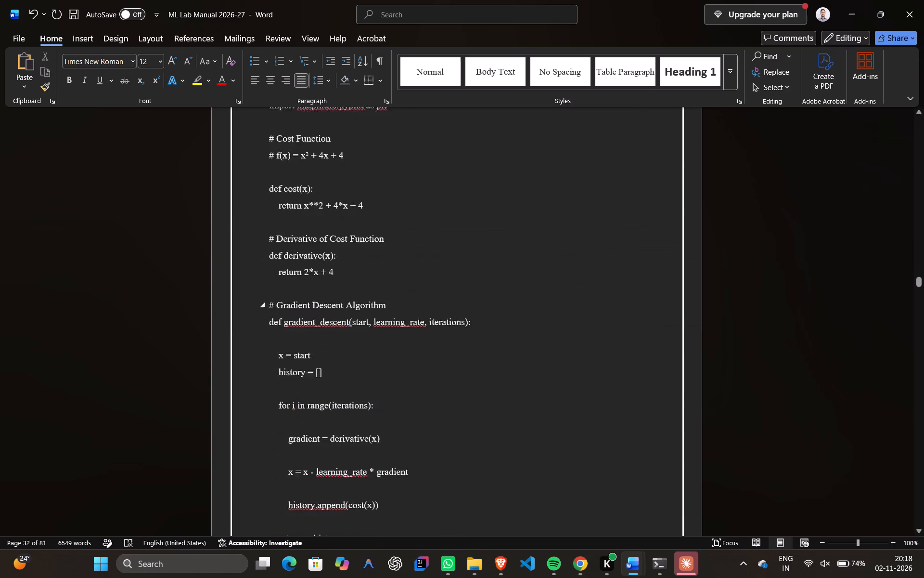
scroll(343, 281, "down", 5)
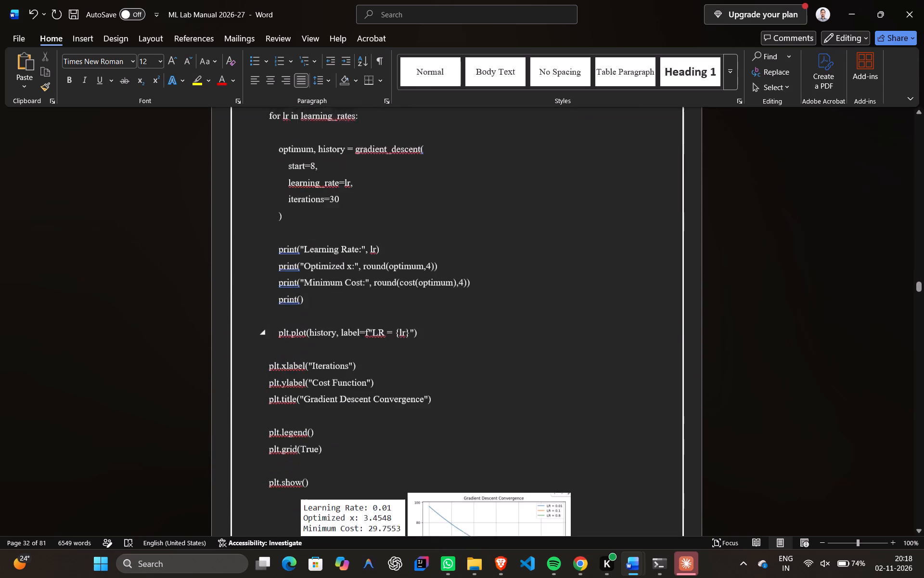
scroll(343, 281, "down", 4)
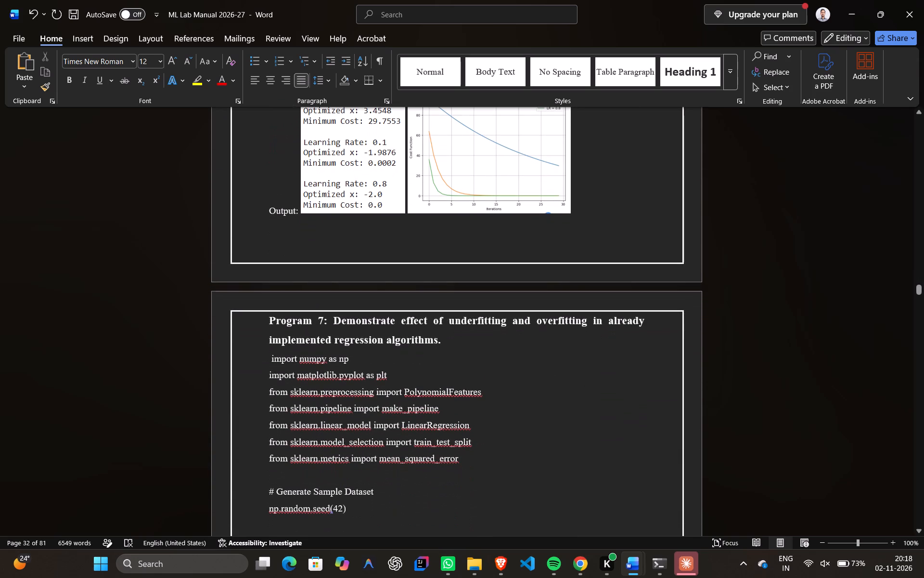
left_click(309, 246)
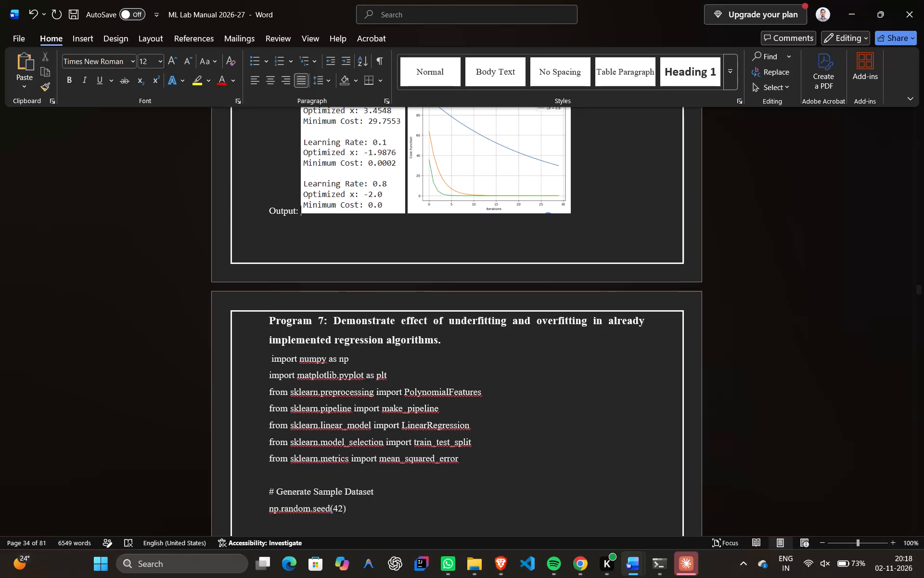
Look through Program 7 and check which page it ends on before Program 8 begins.
scroll(309, 246, "down", 7)
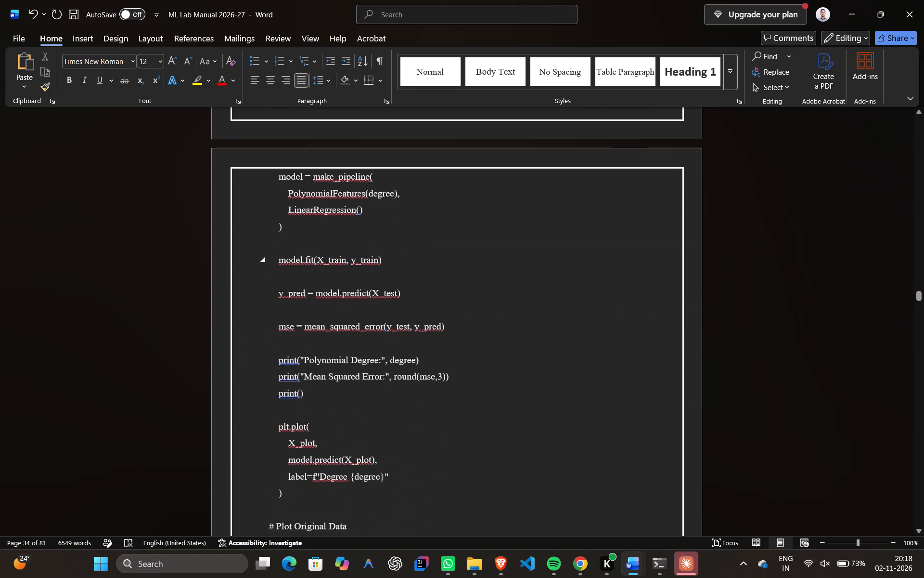
scroll(309, 246, "down", 4)
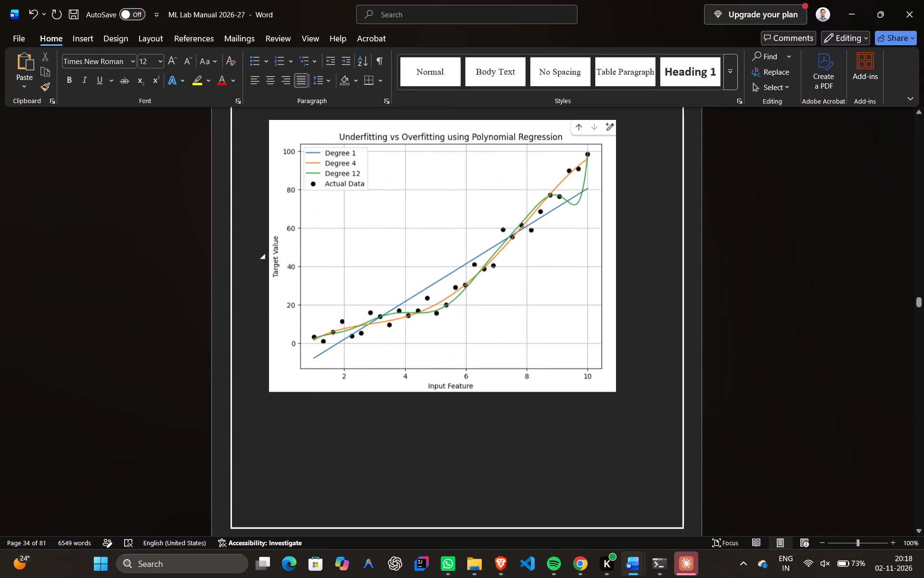
scroll(309, 246, "down", 3)
left_click(391, 253)
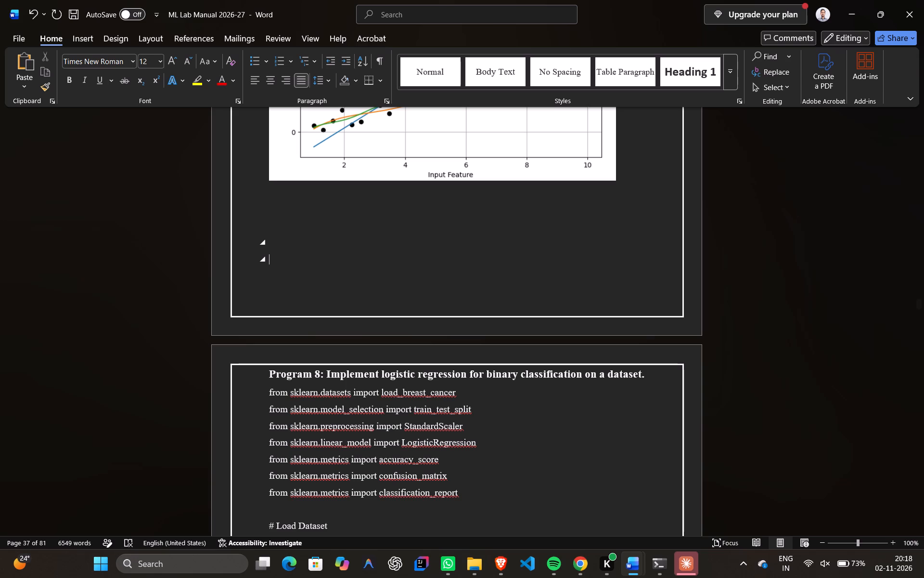
Look through Program 8 and check which page it ends on before Program 9 begins.
scroll(413, 291, "down", 8)
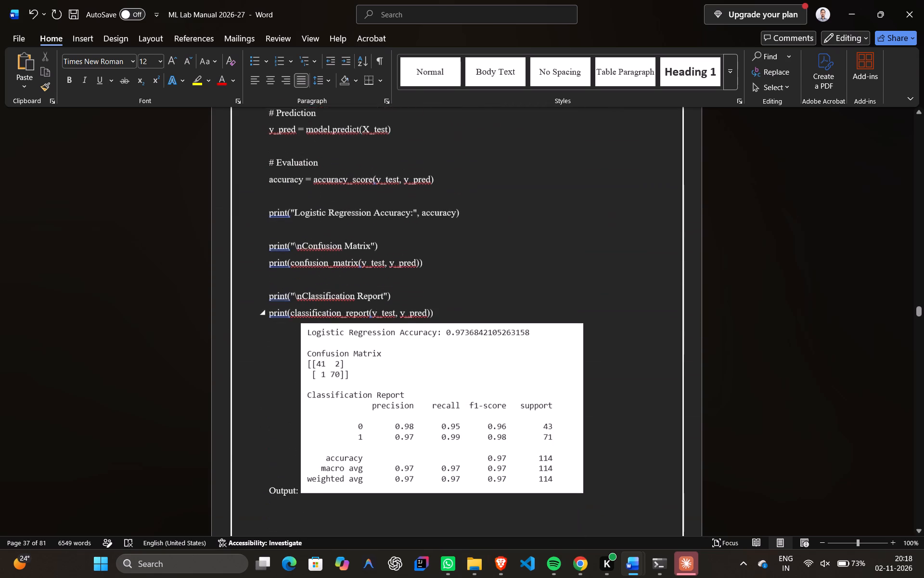
scroll(413, 291, "down", 5)
left_click(413, 291)
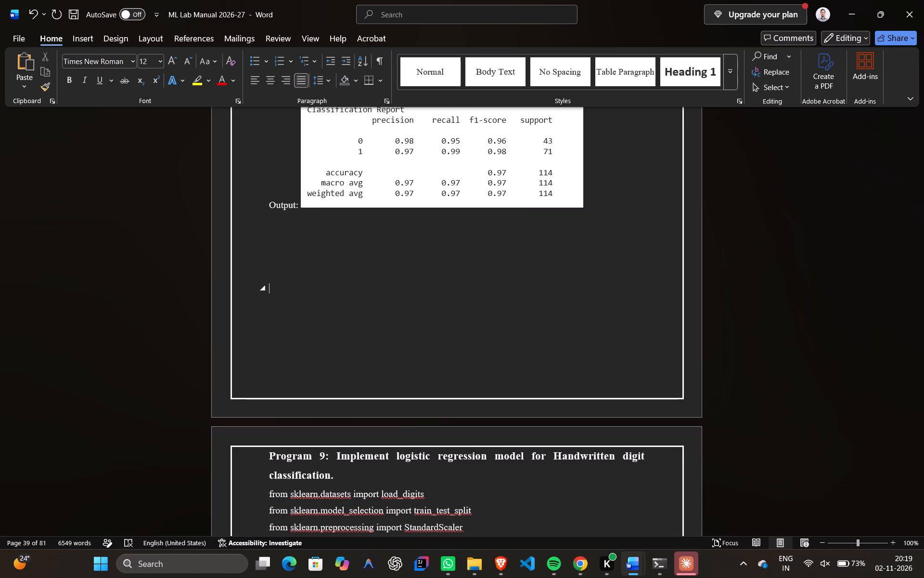
Look through Program 9 and check which page it ends on before Program 10 begins.
scroll(413, 291, "down", 3)
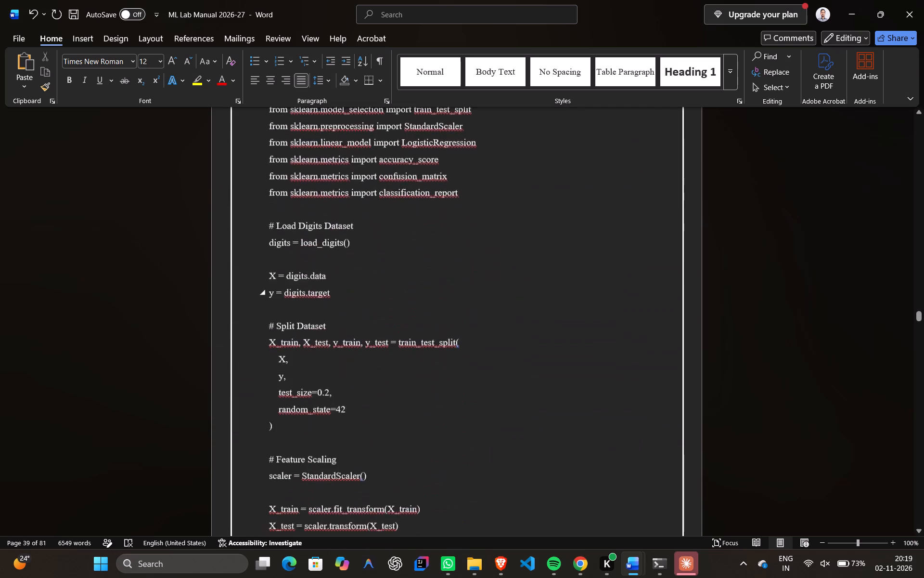
scroll(413, 291, "down", 2)
left_click(466, 303)
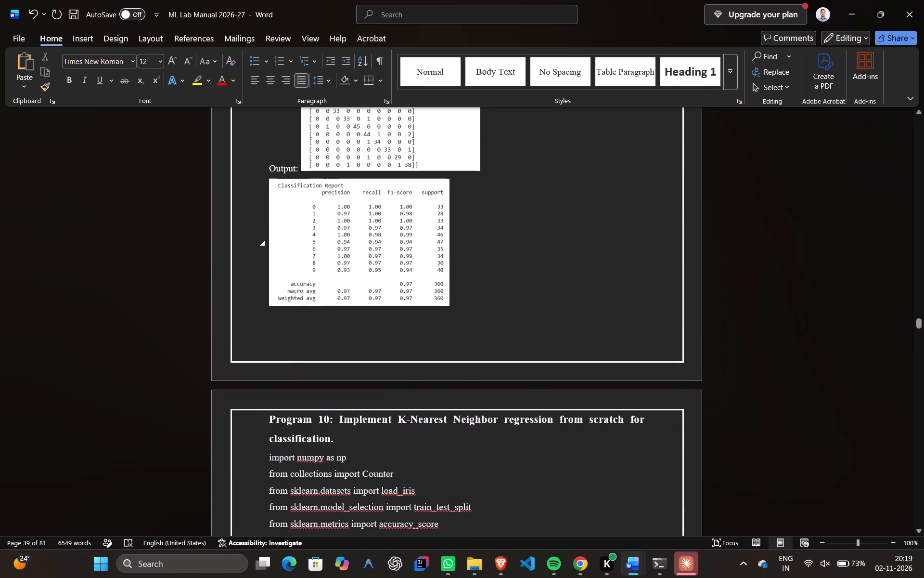